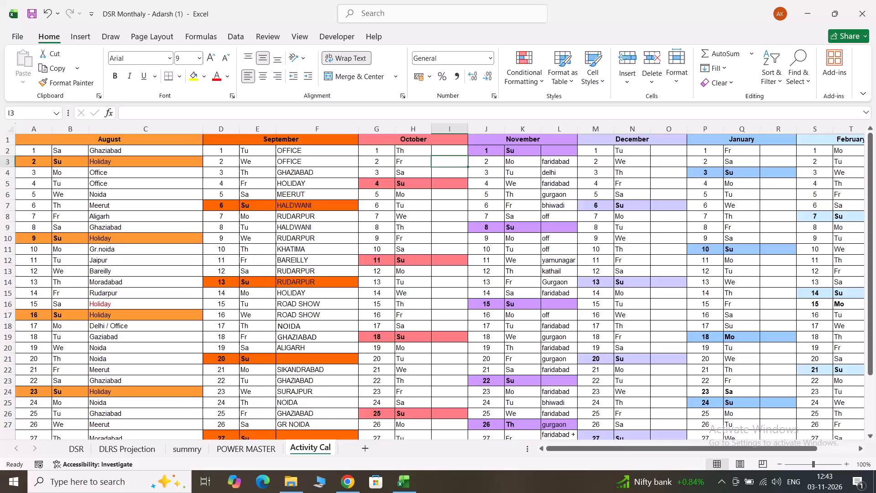
Save the DSR Monthaly workbook with the first October entry cell, I2, selected on the Activity Cal sheet.
{"action": "key", "text": "Down"}
{"action": "key", "text": "Up"}
{"action": "key", "text": "Up"}
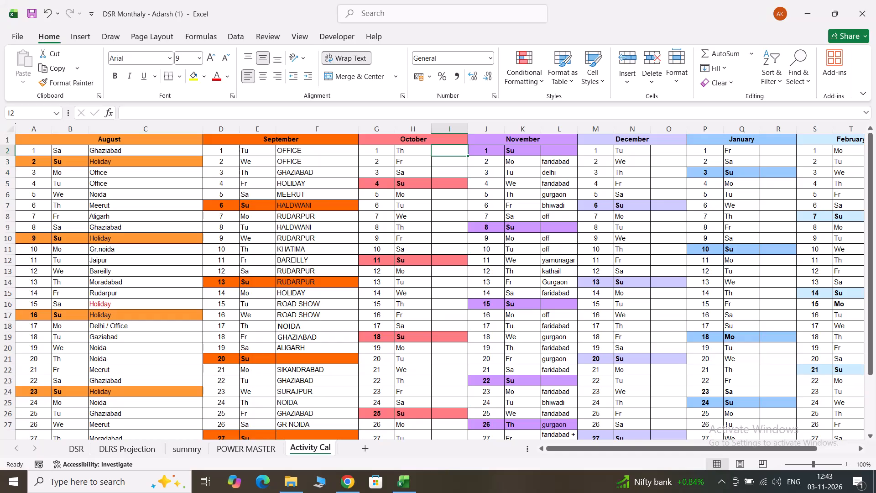
{"action": "key", "text": "ctrl+s"}
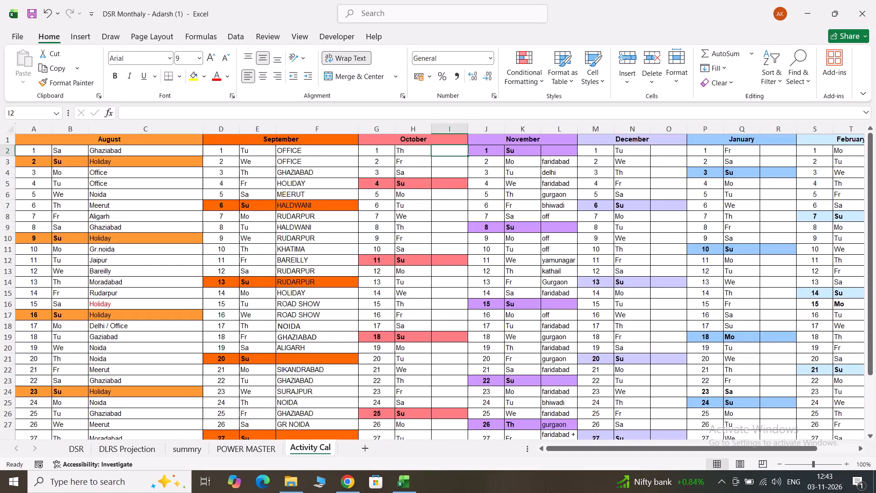
View the POWER MASTER sheet and the DLRS Projection sheet to check the dealer targets.
{"action": "left_click", "coordinate": [263, 447]}
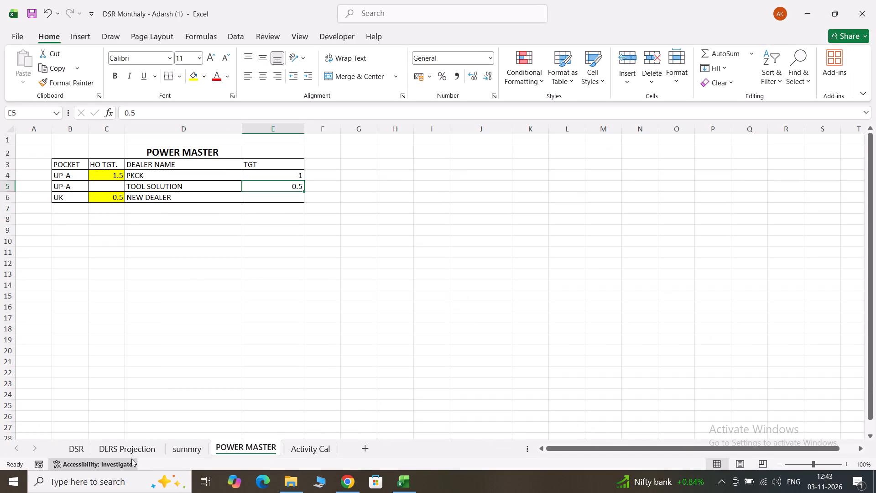
{"action": "left_click", "coordinate": [131, 459]}
{"action": "left_click", "coordinate": [131, 447]}
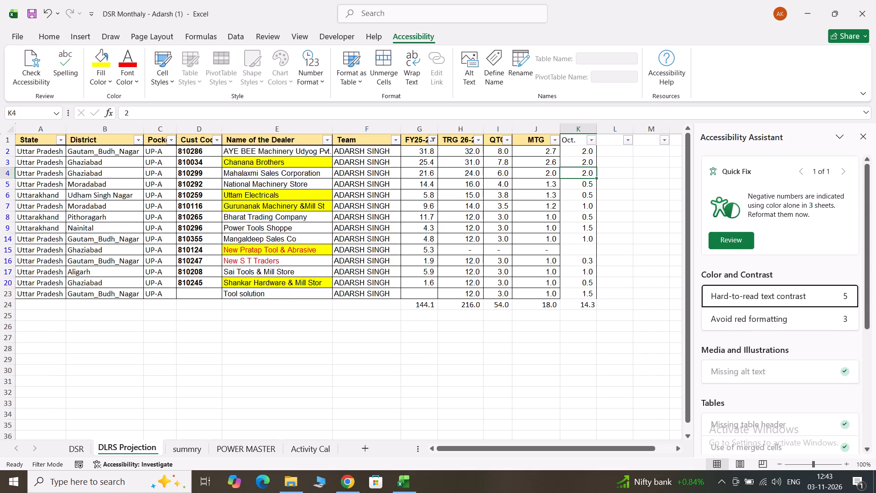
{"action": "left_click", "coordinate": [381, 388]}
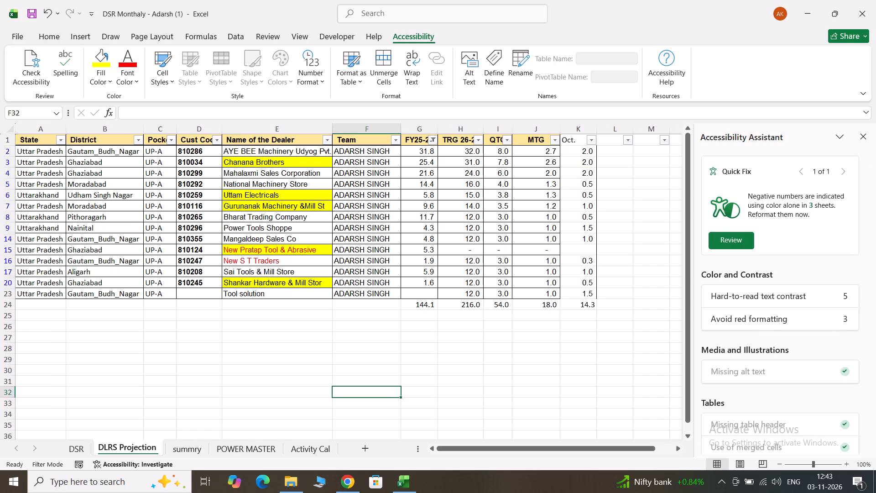
Minimize the workbook window.
{"action": "left_click", "coordinate": [812, 6]}
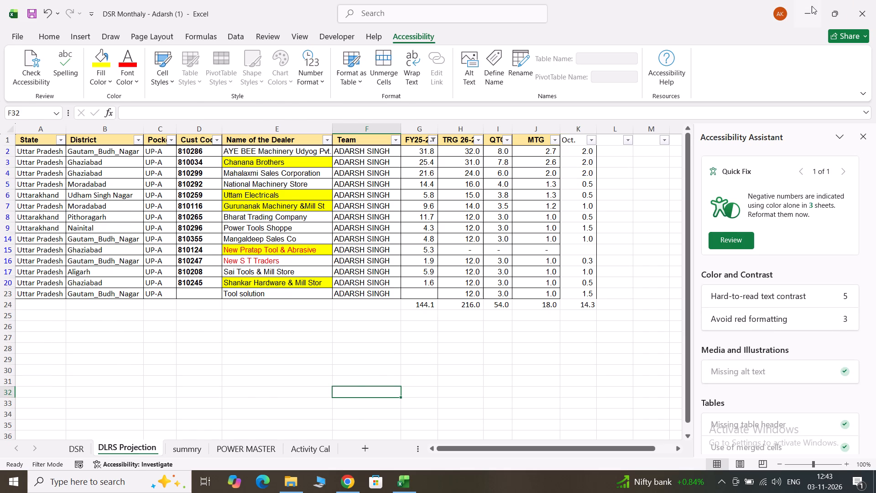
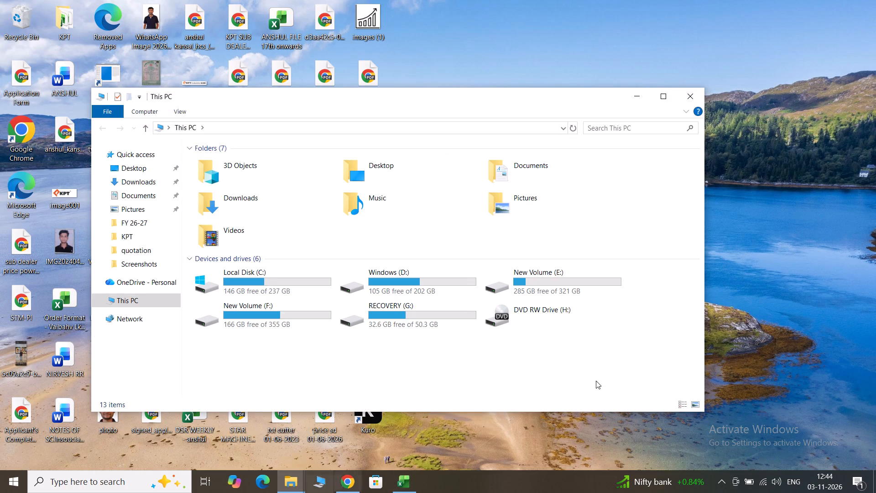
Open the anshul (7) workbook from the Downloads folder to check its outstanding sheet, then close it and minimize the DSR workbook.
{"action": "left_click", "coordinate": [664, 97]}
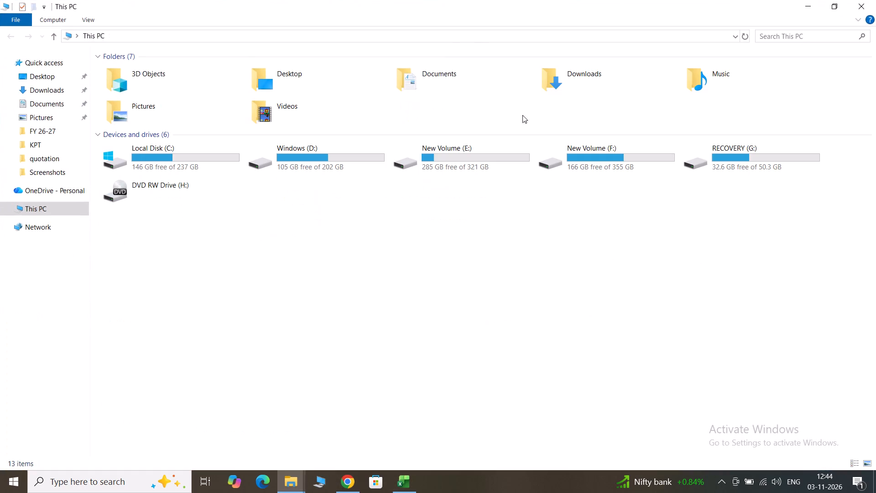
{"action": "double_click", "coordinate": [554, 87]}
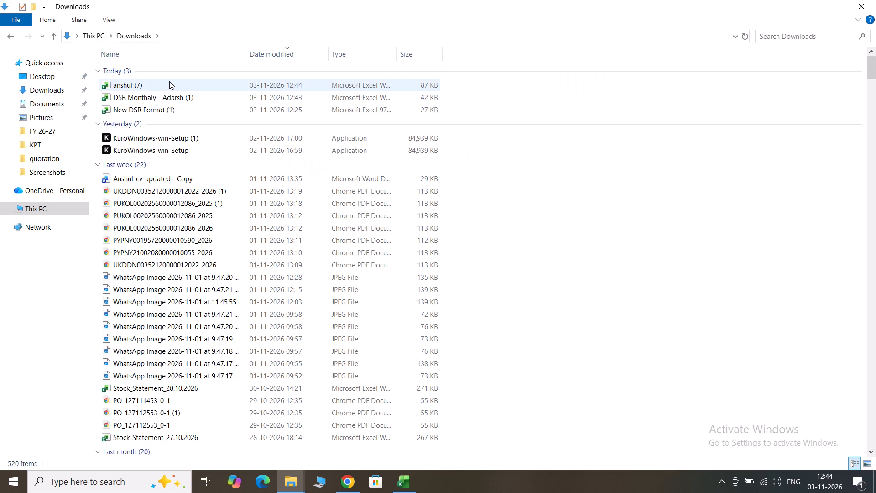
{"action": "double_click", "coordinate": [169, 81]}
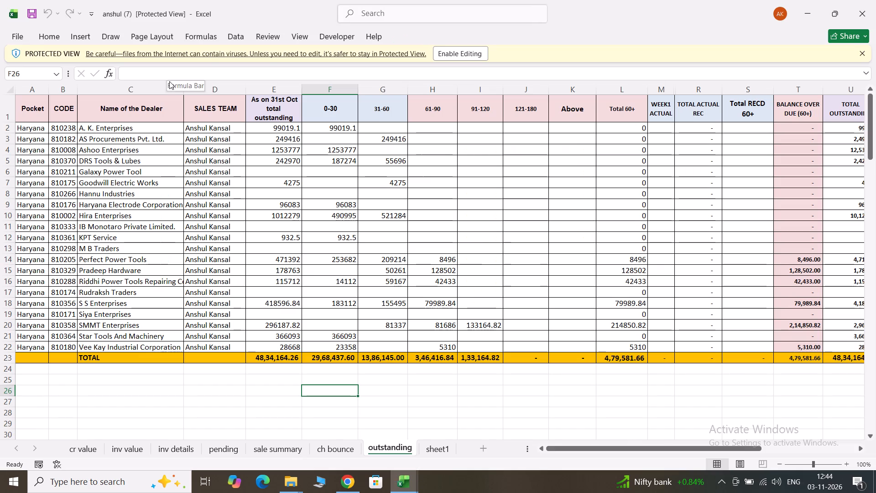
{"action": "left_click", "coordinate": [875, 0]}
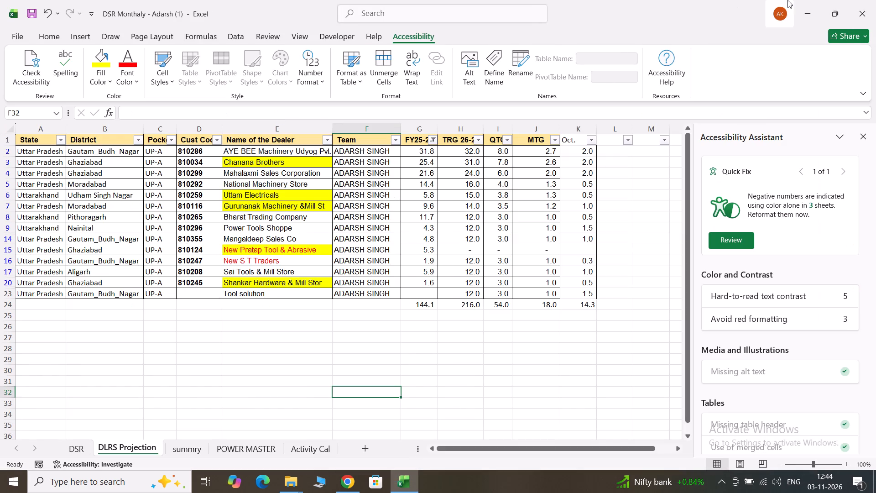
{"action": "left_click", "coordinate": [810, 16]}
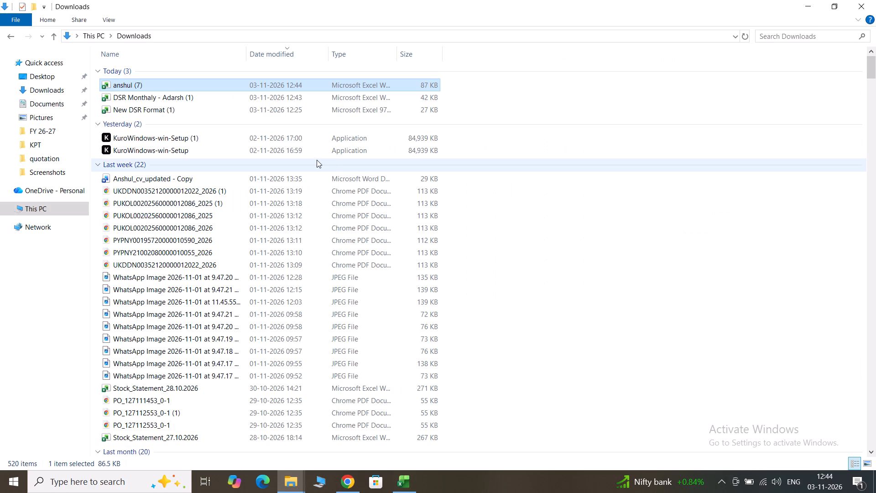
Copy the anshul (7) workbook from Downloads into the FY 26-27 folder.
{"action": "key", "text": "ctrl+c"}
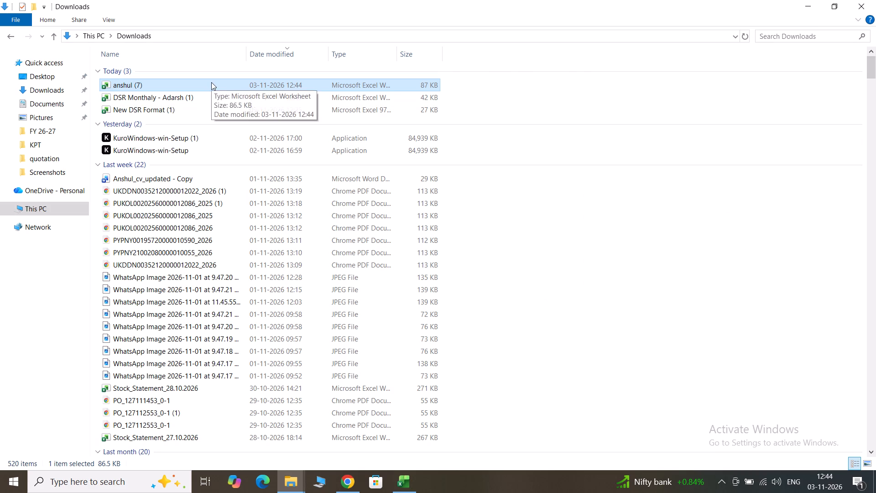
{"action": "right_click", "coordinate": [211, 82]}
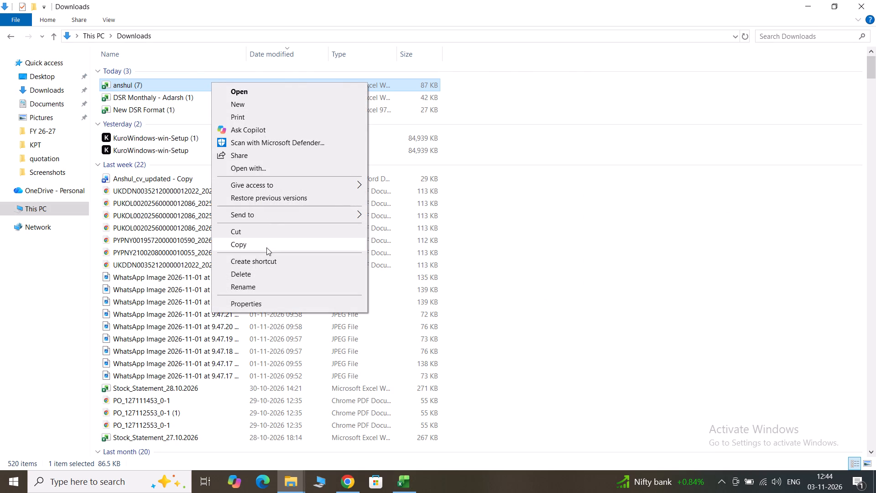
{"action": "left_click", "coordinate": [266, 249]}
{"action": "left_click", "coordinate": [808, 4]}
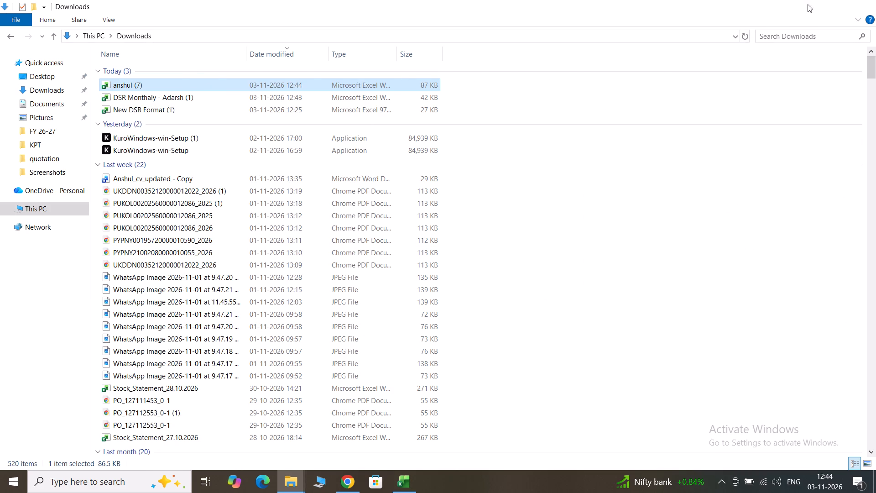
{"action": "double_click", "coordinate": [277, 244]}
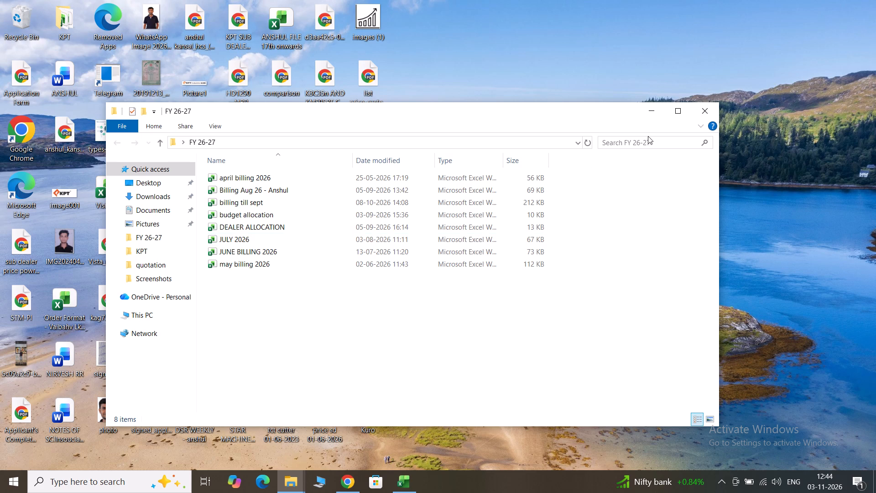
{"action": "left_click", "coordinate": [299, 328]}
{"action": "right_click", "coordinate": [299, 328]}
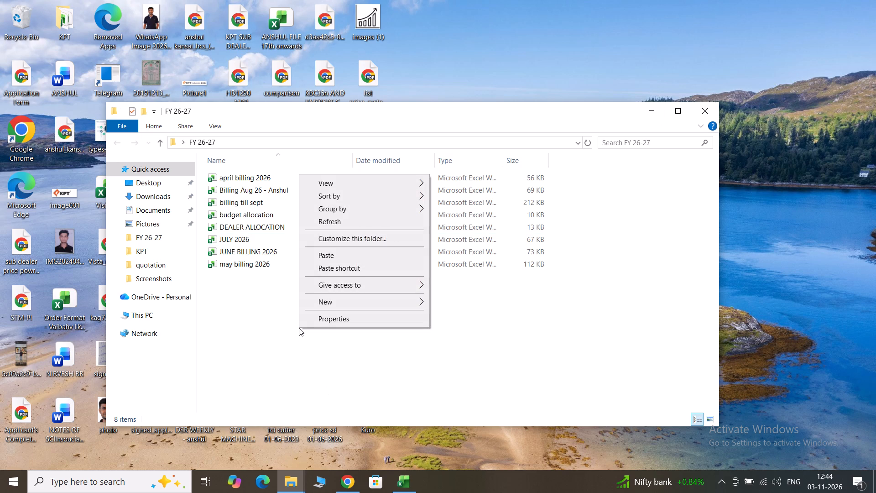
{"action": "left_click", "coordinate": [249, 359]}
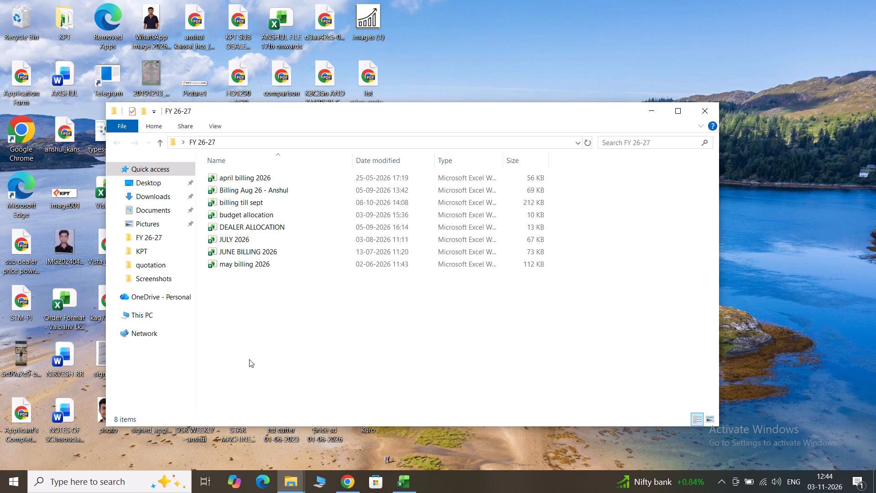
{"action": "key", "text": "ctrl+v"}
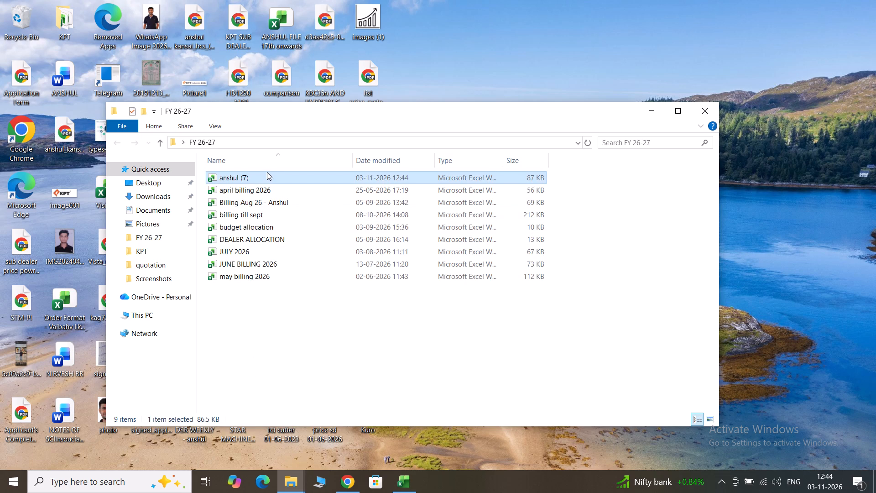
Rename the copied anshul (7) workbook in the FY 26-27 folder as billing oct 2026.
{"action": "right_click", "coordinate": [265, 176]}
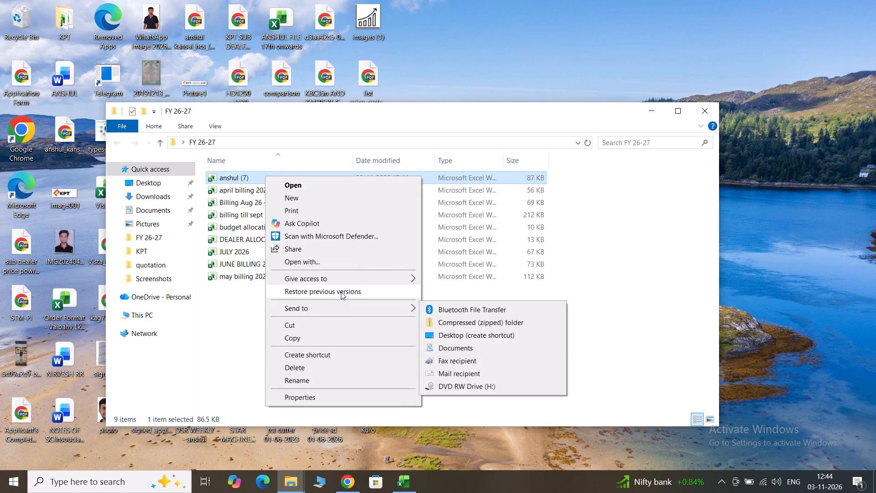
{"action": "left_click", "coordinate": [315, 377]}
{"action": "key", "text": "BackSpace"}
{"action": "type", "text": "billing oct"}
{"action": "key", "text": "space"}
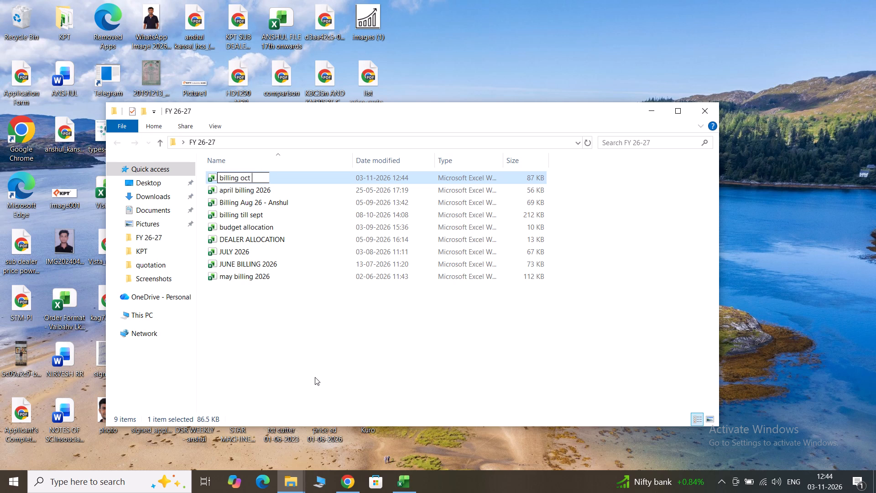
{"action": "key", "text": "Down"}
{"action": "key", "text": "Insert"}
{"action": "key", "text": "Down"}
{"action": "key", "text": "Right"}
{"action": "type", "text": "2026"}
{"action": "left_click", "coordinate": [323, 372]}
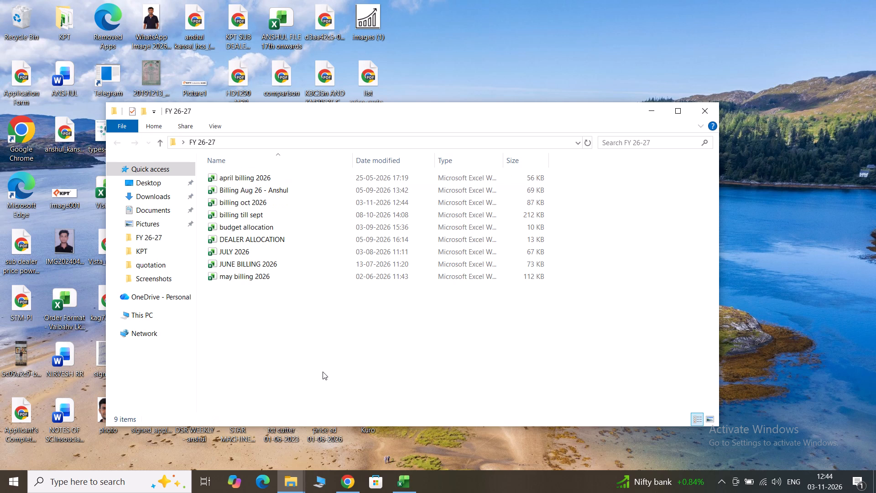
Open the billing oct 2026 workbook, go to its inv details sheet and enable editing.
{"action": "left_click", "coordinate": [275, 198]}
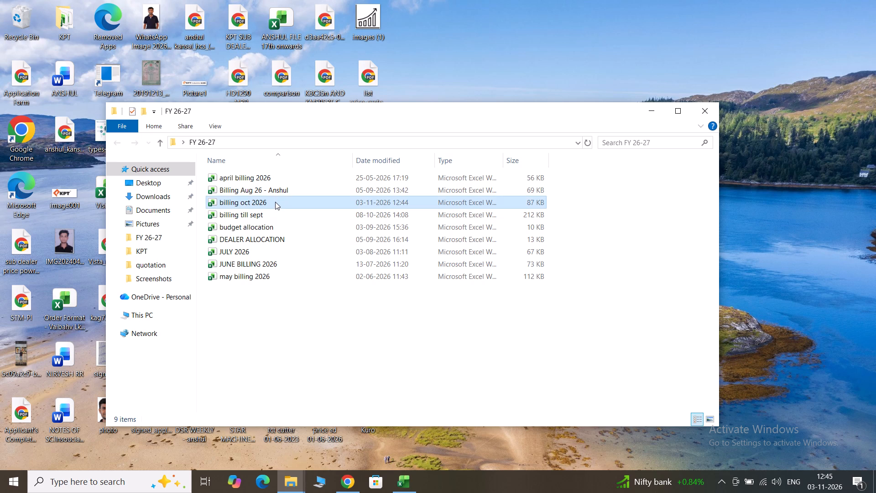
{"action": "double_click", "coordinate": [275, 202]}
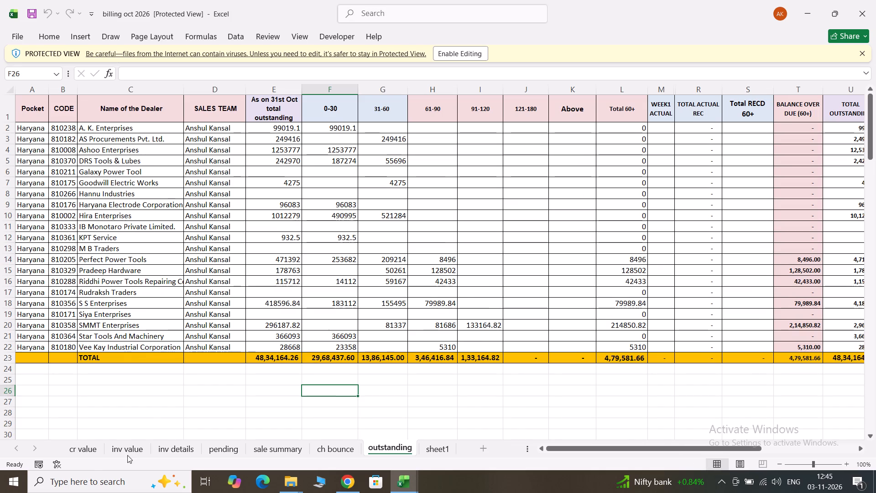
{"action": "left_click", "coordinate": [125, 446]}
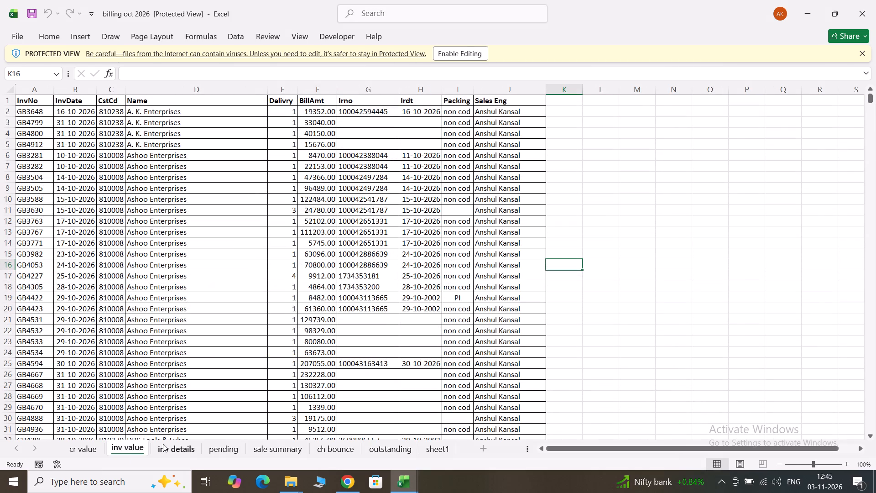
{"action": "left_click", "coordinate": [163, 444]}
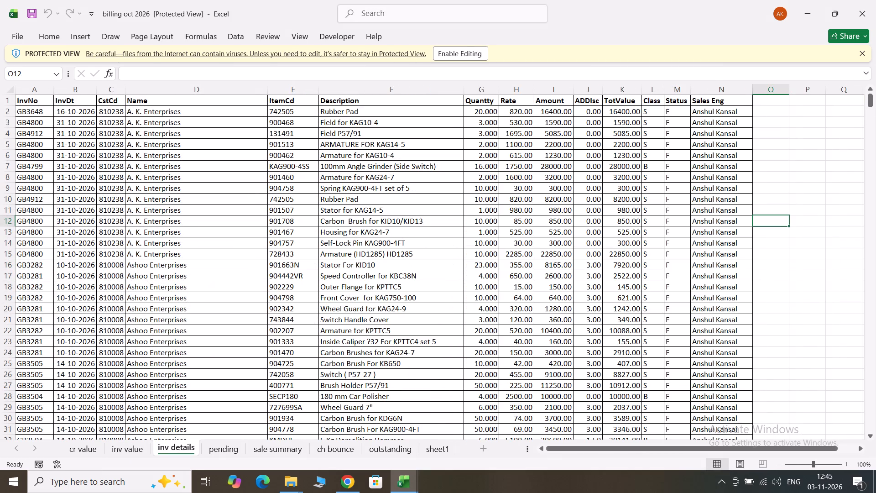
{"action": "left_click", "coordinate": [554, 92]}
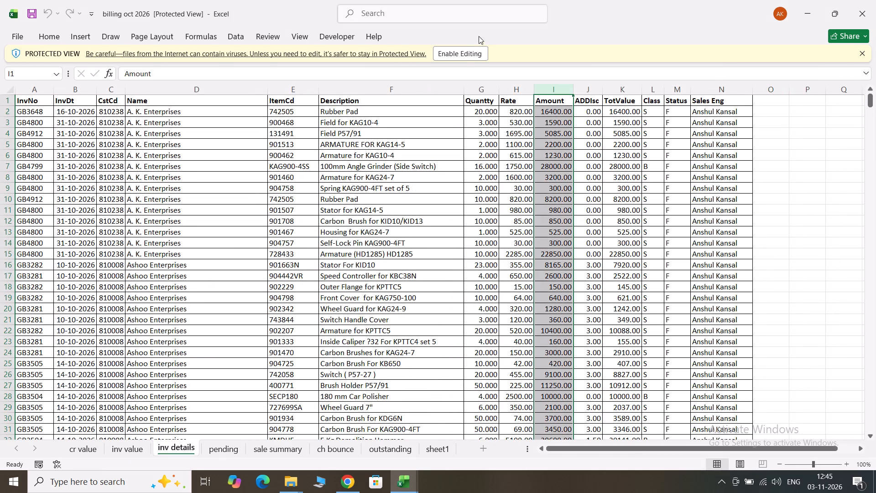
{"action": "left_click", "coordinate": [464, 52]}
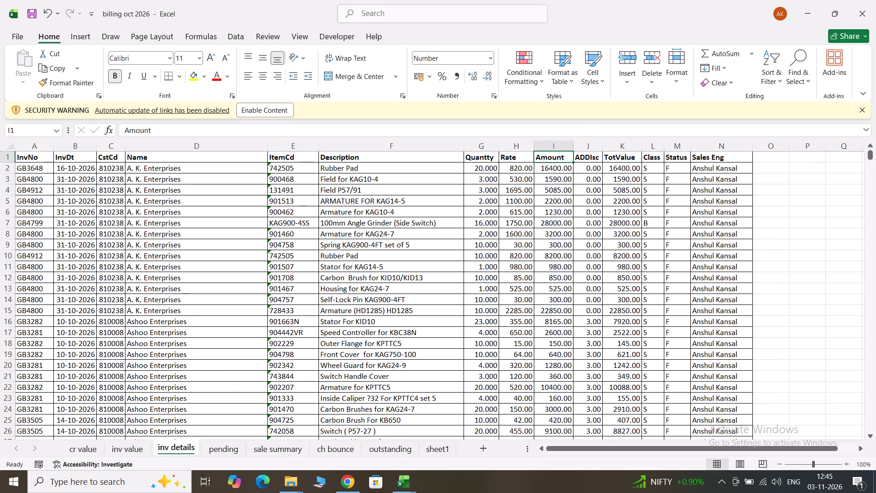
Select the whole TotValue column on the inv details sheet to check its total.
{"action": "left_click", "coordinate": [628, 146]}
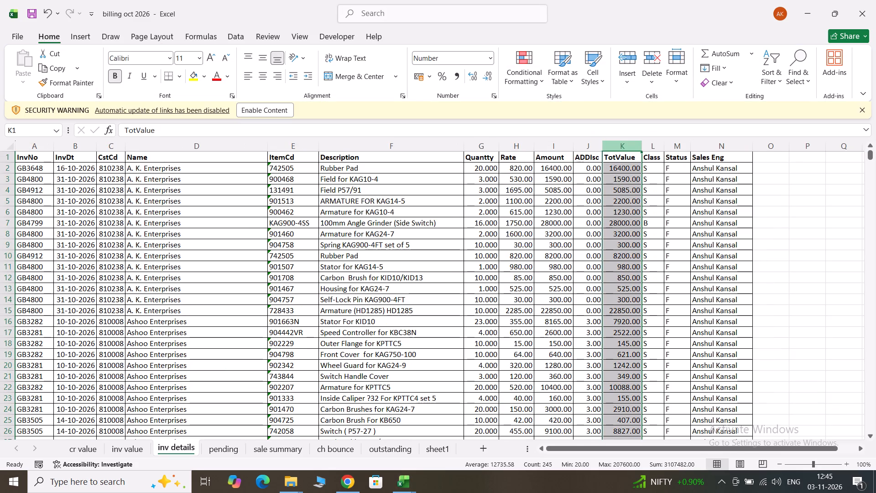
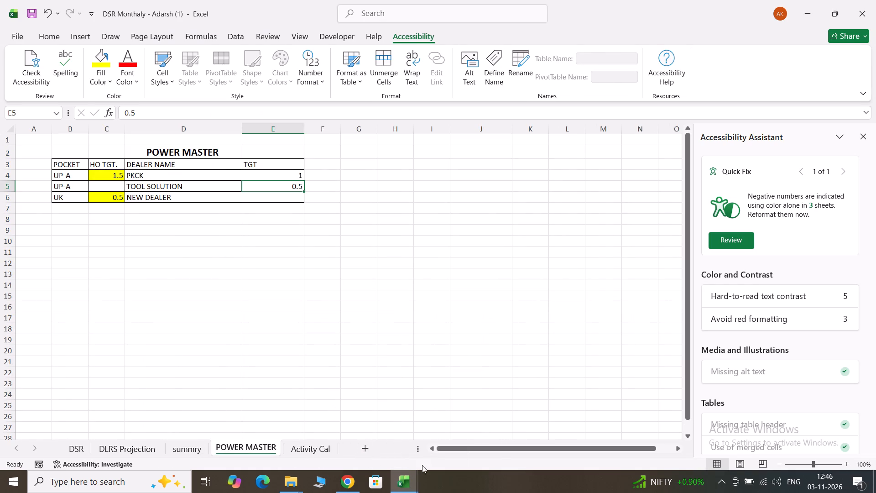
Switch to the billing oct 2026 workbook and select the whole Taxable column on the cr value sheet to check its total.
{"action": "left_click", "coordinate": [398, 479]}
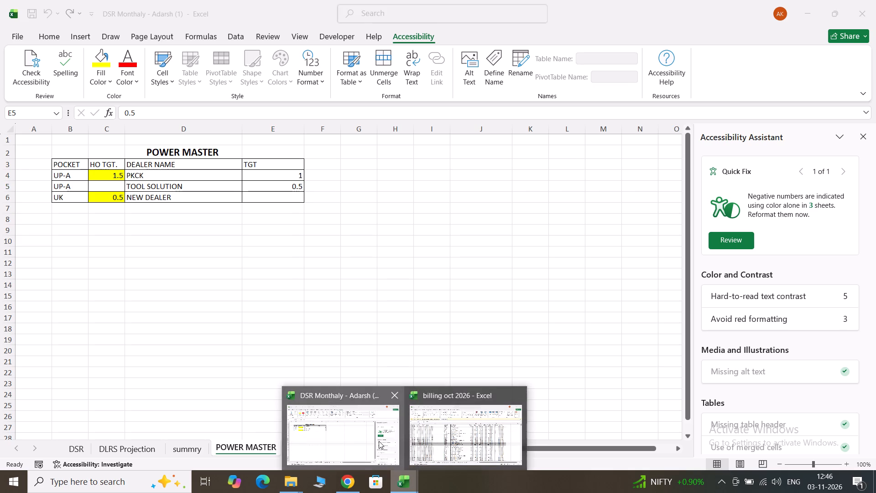
{"action": "left_click", "coordinate": [379, 441]}
{"action": "left_click", "coordinate": [415, 491]}
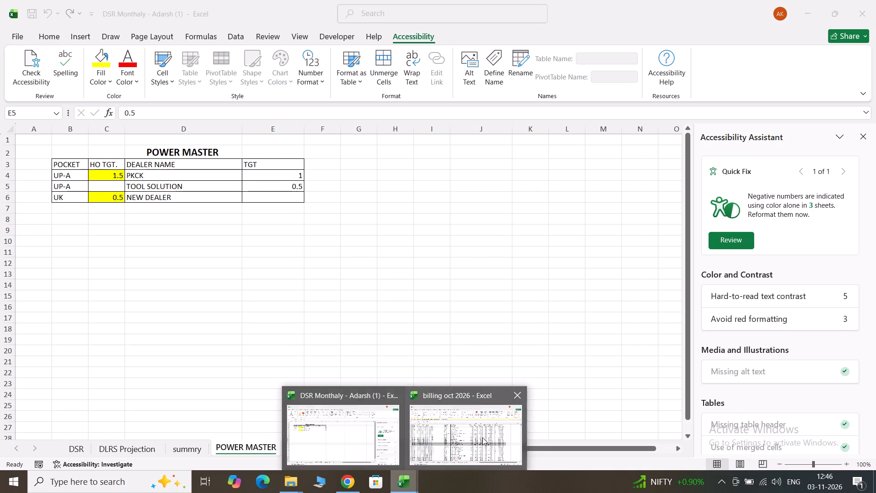
{"action": "left_click", "coordinate": [482, 437]}
{"action": "left_click", "coordinate": [123, 451]}
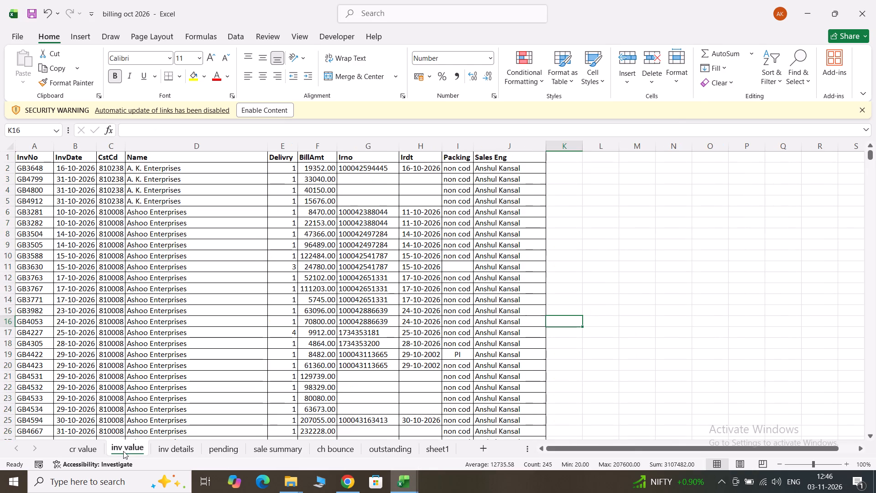
{"action": "left_click", "coordinate": [87, 451]}
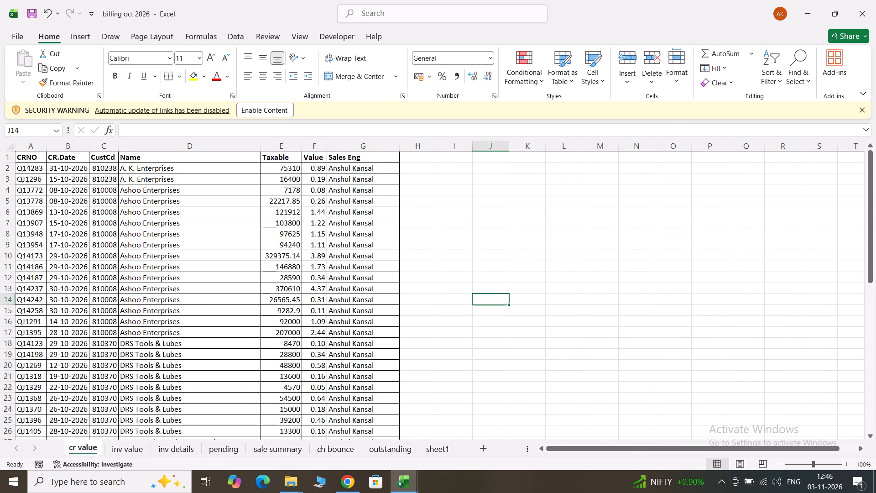
{"action": "left_click", "coordinate": [285, 150]}
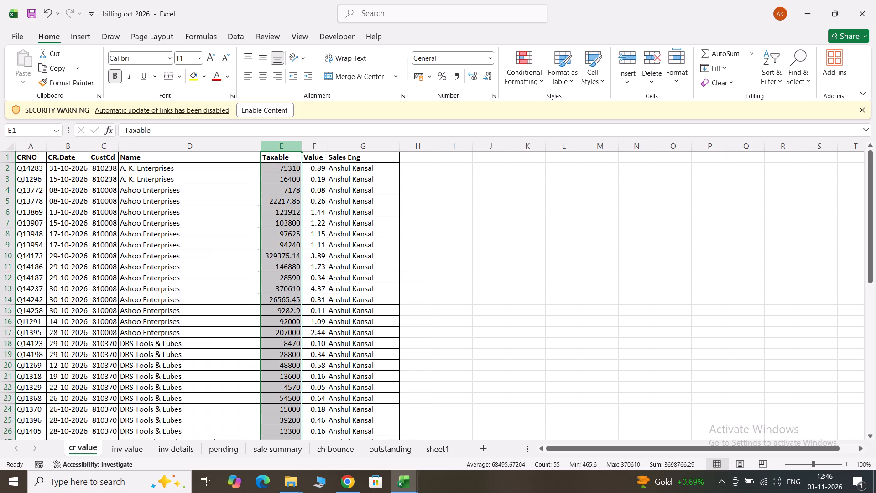
Look through the invoice and pending sheets, then examine the Q1 and Q2 dealer figures on the sale summary sheet.
{"action": "left_click", "coordinate": [115, 447]}
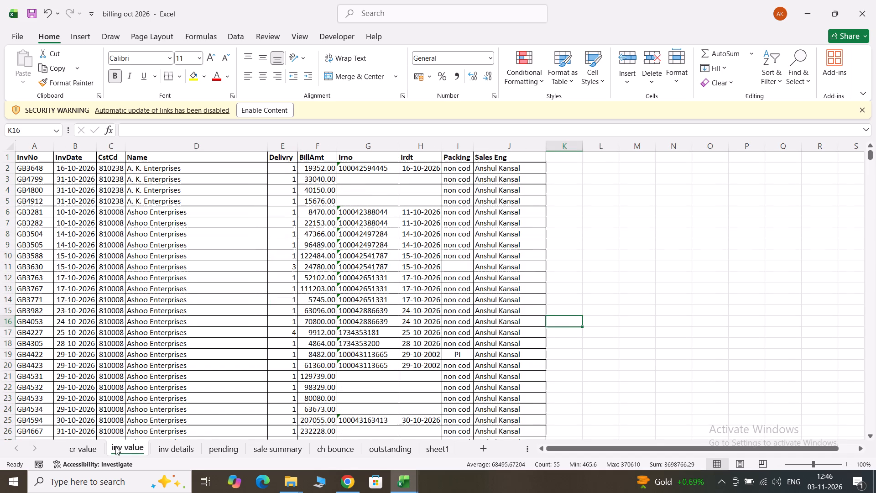
{"action": "left_click", "coordinate": [175, 445]}
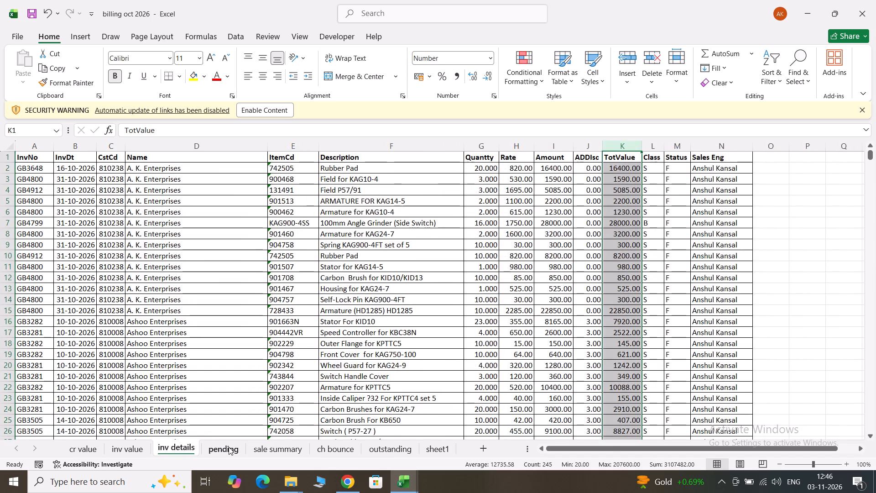
{"action": "left_click", "coordinate": [229, 447]}
{"action": "left_click", "coordinate": [269, 449]}
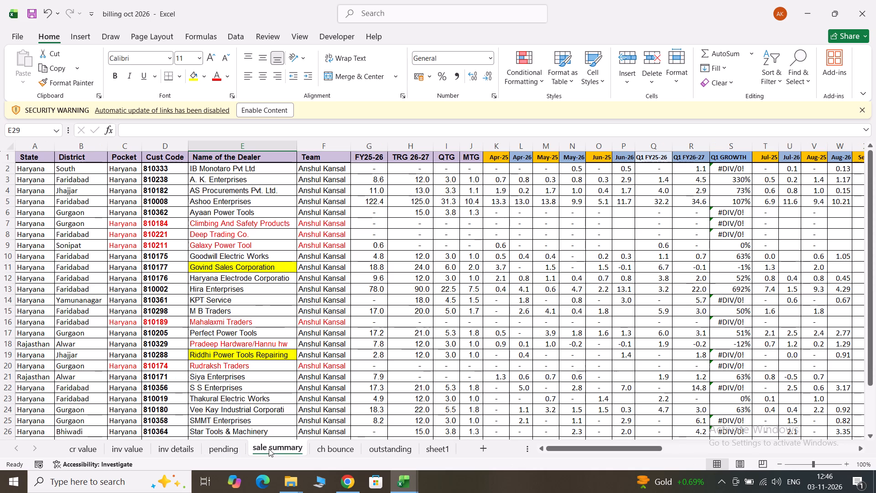
{"action": "left_click", "coordinate": [335, 275]}
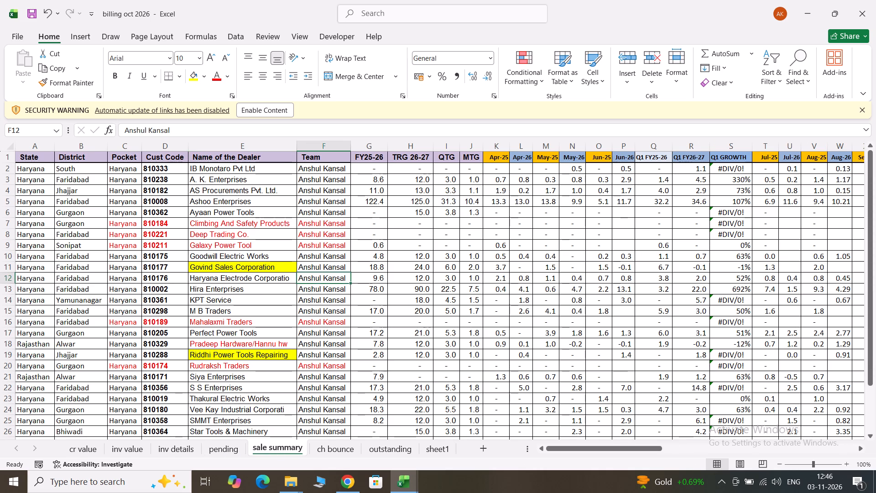
{"action": "key", "text": "Right"}
{"action": "key", "text": "Right"}
{"action": "key", "text": "Right"}
{"action": "key", "text": "Right"}
{"action": "key", "text": "Right"}
{"action": "key", "text": "Right"}
{"action": "key", "text": "Right"}
{"action": "key", "text": "Right"}
{"action": "key", "text": "Right"}
{"action": "key", "text": "Right"}
{"action": "key", "text": "Right"}
{"action": "key", "text": "Right"}
{"action": "key", "text": "Right"}
{"action": "key", "text": "Right"}
{"action": "key", "text": "Right"}
{"action": "key", "text": "Right"}
{"action": "key", "text": "Right"}
{"action": "key", "text": "Right"}
{"action": "key", "text": "Right"}
{"action": "key", "text": "Right"}
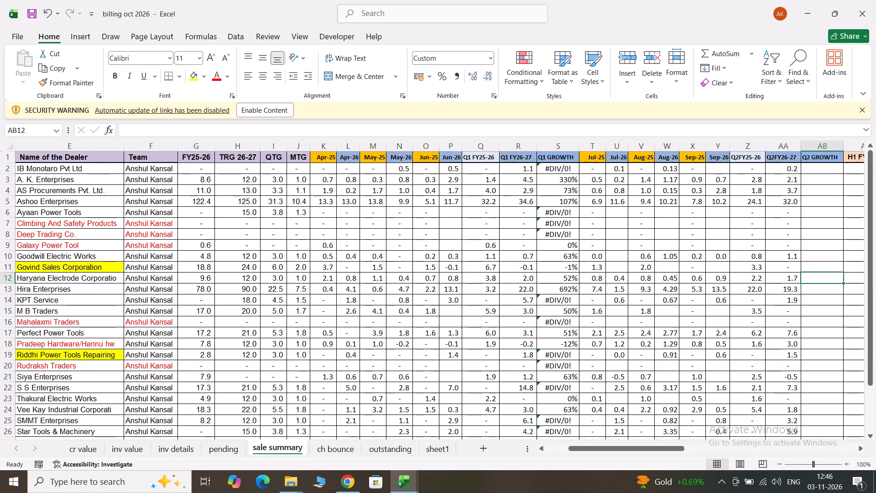
{"action": "key", "text": "Left"}
{"action": "key", "text": "Left"}
{"action": "key", "text": "Left"}
{"action": "key", "text": "Right"}
{"action": "key", "text": "Down"}
{"action": "key", "text": "Down"}
{"action": "key", "text": "Down"}
{"action": "key", "text": "Down"}
{"action": "key", "text": "Down"}
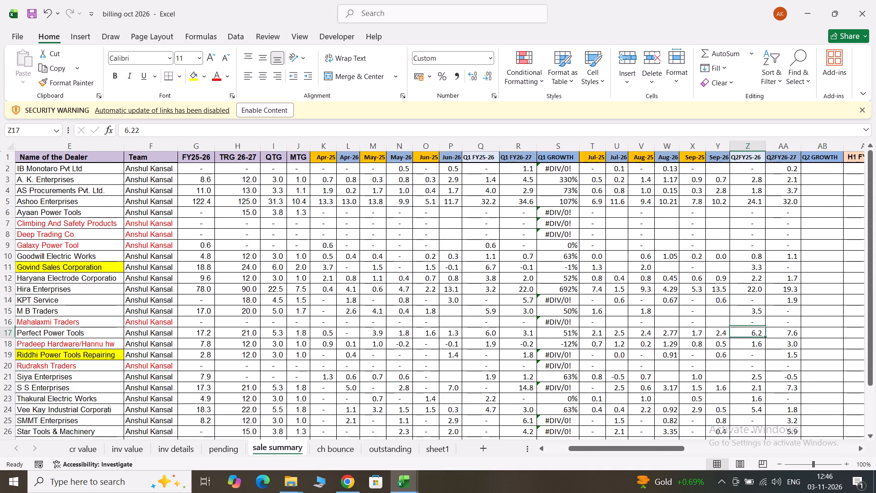
{"action": "key", "text": "Down"}
Examine the Hira Enterprises row on the sale summary sheet, from its targets through the monthly and quarterly sales, ending at Oct-26.
{"action": "key", "text": "Up"}
{"action": "key", "text": "Up"}
{"action": "key", "text": "Up"}
{"action": "key", "text": "Up"}
{"action": "key", "text": "Up"}
{"action": "key", "text": "Left"}
{"action": "key", "text": "Left"}
{"action": "key", "text": "Left"}
{"action": "key", "text": "Left"}
{"action": "key", "text": "Left"}
{"action": "key", "text": "Left"}
{"action": "key", "text": "Left"}
{"action": "key", "text": "Left"}
{"action": "key", "text": "Left"}
{"action": "key", "text": "Left"}
{"action": "key", "text": "Left"}
{"action": "key", "text": "Left"}
{"action": "key", "text": "Left"}
{"action": "key", "text": "Left"}
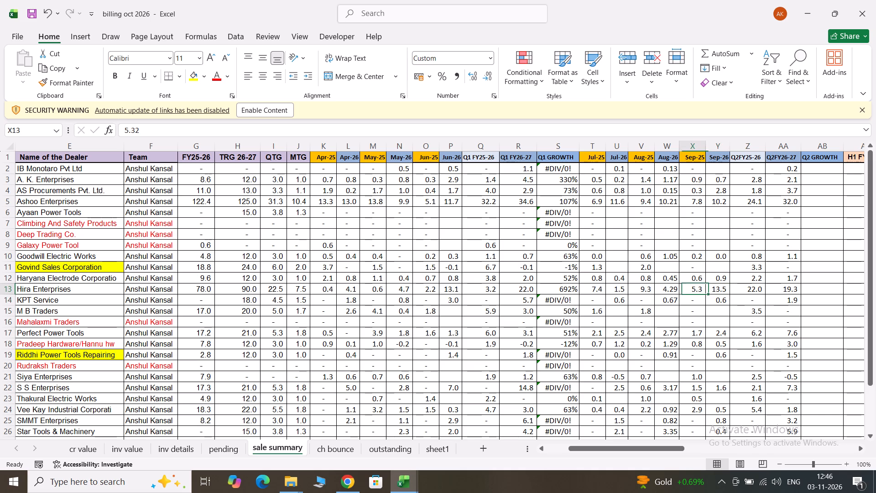
{"action": "key", "text": "Left"}
{"action": "key", "text": "Left"}
{"action": "key", "text": "Left"}
{"action": "key", "text": "Left"}
{"action": "key", "text": "Left"}
{"action": "key", "text": "Left"}
{"action": "key", "text": "Left"}
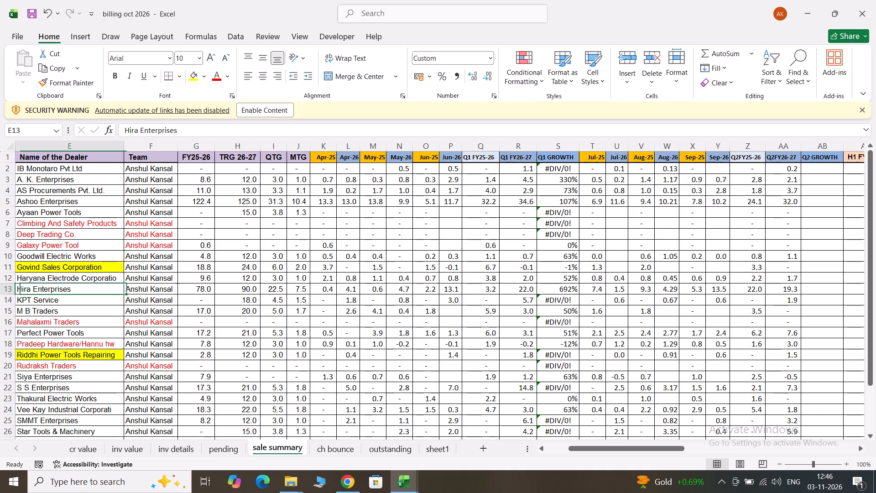
{"action": "key", "text": "Right"}
{"action": "key", "text": "Right"}
{"action": "key", "text": "Right"}
{"action": "key", "text": "Right"}
{"action": "key", "text": "Right"}
{"action": "key", "text": "Right"}
{"action": "key", "text": "Right"}
{"action": "key", "text": "Right"}
{"action": "key", "text": "Right"}
{"action": "key", "text": "Right"}
{"action": "key", "text": "Right"}
{"action": "key", "text": "Right"}
{"action": "key", "text": "Right"}
{"action": "key", "text": "Right"}
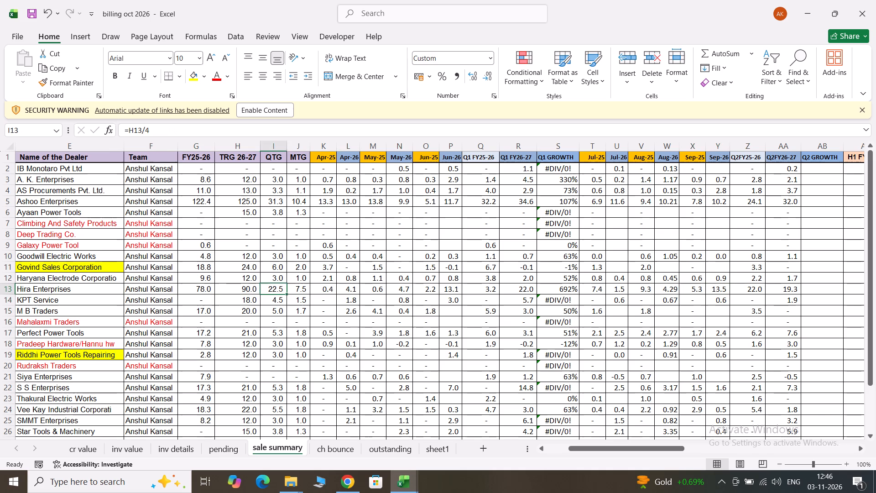
{"action": "key", "text": "Right"}
{"action": "key", "text": "Right"}
{"action": "key", "text": "Right"}
{"action": "key", "text": "Right"}
{"action": "key", "text": "Right"}
{"action": "key", "text": "Right"}
{"action": "key", "text": "Right"}
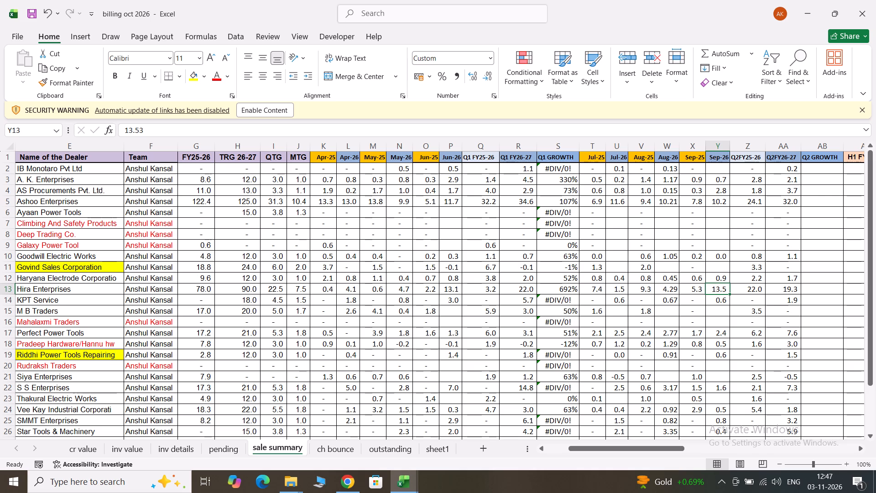
{"action": "key", "text": "Right"}
{"action": "key", "text": "Right"}
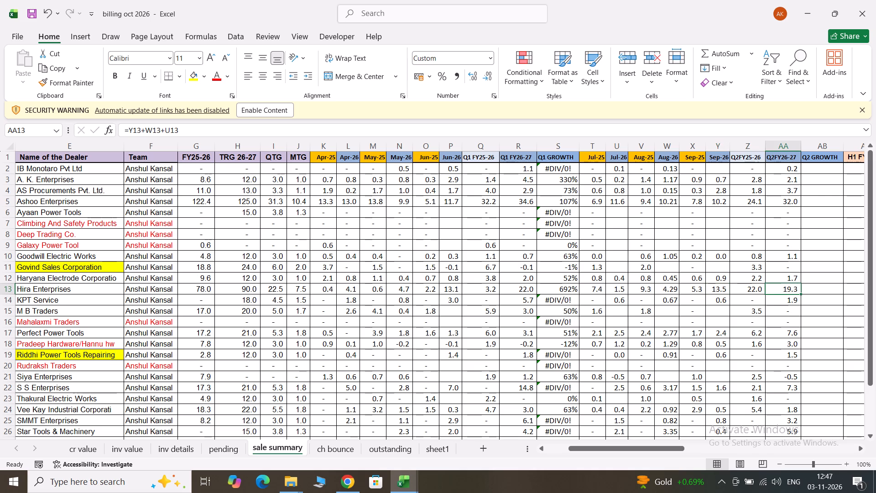
{"action": "key", "text": "Left"}
{"action": "key", "text": "Right"}
{"action": "key", "text": "Right"}
{"action": "key", "text": "Right"}
{"action": "key", "text": "Right"}
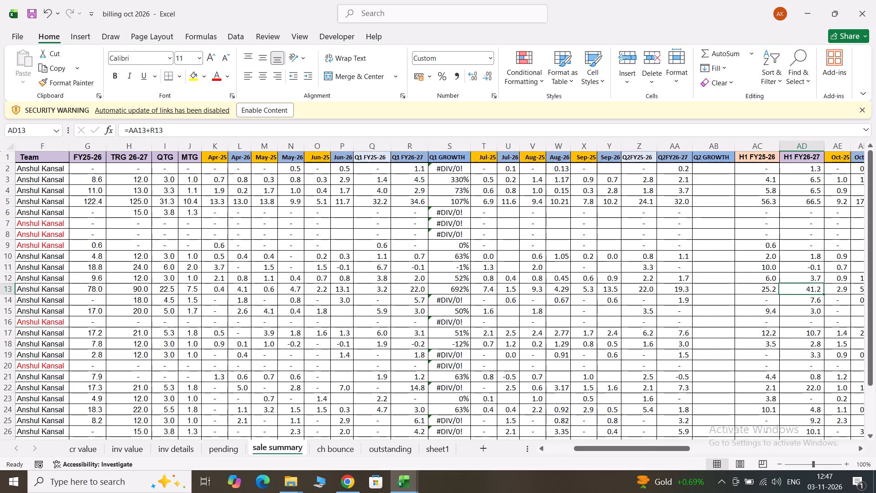
{"action": "key", "text": "Right"}
{"action": "key", "text": "Right"}
{"action": "key", "text": "Right"}
{"action": "key", "text": "Right"}
{"action": "key", "text": "Right"}
{"action": "key", "text": "Right"}
{"action": "key", "text": "Right"}
{"action": "key", "text": "Right"}
{"action": "key", "text": "Right"}
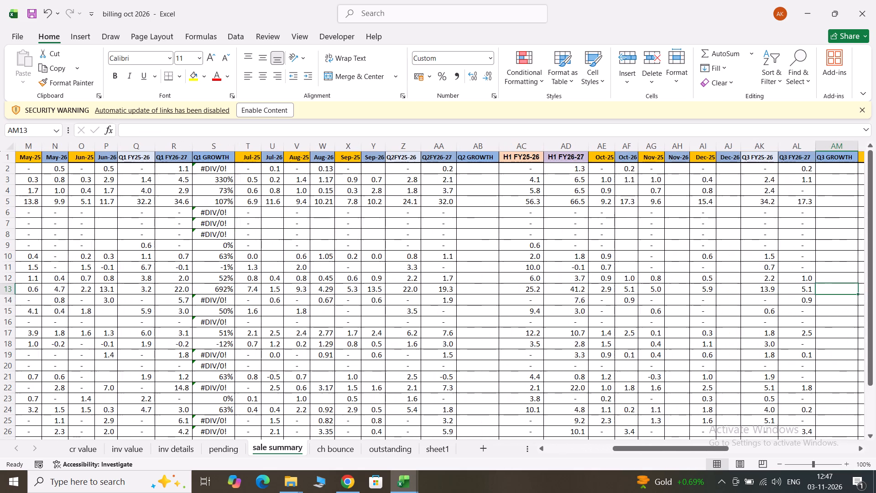
{"action": "key", "text": "Left"}
{"action": "key", "text": "Left"}
{"action": "key", "text": "Left"}
{"action": "key", "text": "Left"}
{"action": "key", "text": "Left"}
{"action": "key", "text": "Left"}
{"action": "key", "text": "Left"}
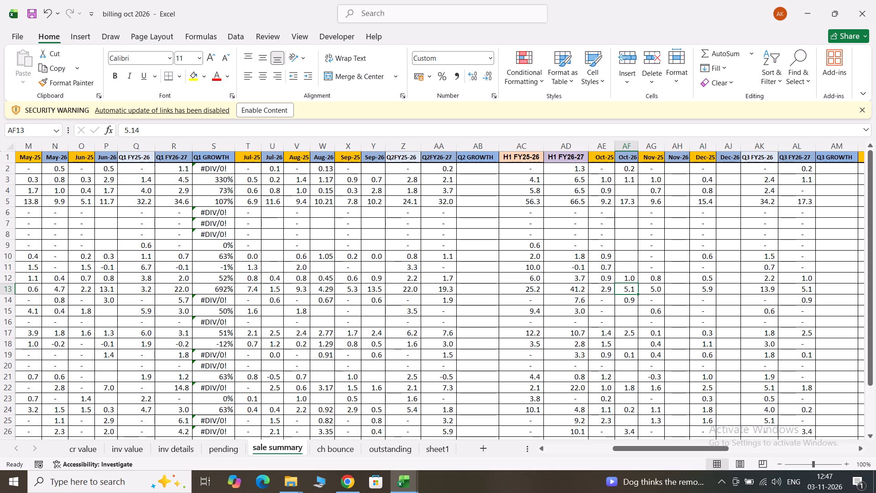
{"action": "key", "text": "Left"}
{"action": "key", "text": "Right"}
Check the Oct-26 column on the sale summary sheet down to its total row and back up to its header.
{"action": "key", "text": "Down"}
{"action": "key", "text": "Down"}
{"action": "key", "text": "Down"}
{"action": "key", "text": "Down"}
{"action": "key", "text": "Down"}
{"action": "key", "text": "Down"}
{"action": "key", "text": "Down"}
{"action": "key", "text": "Down"}
{"action": "key", "text": "Down"}
{"action": "key", "text": "Down"}
{"action": "key", "text": "Down"}
{"action": "key", "text": "Down"}
{"action": "key", "text": "Down"}
{"action": "key", "text": "Down"}
{"action": "key", "text": "Down"}
{"action": "key", "text": "Down"}
{"action": "key", "text": "Down"}
{"action": "key", "text": "Down"}
{"action": "key", "text": "Down"}
{"action": "key", "text": "Down"}
{"action": "key", "text": "Up"}
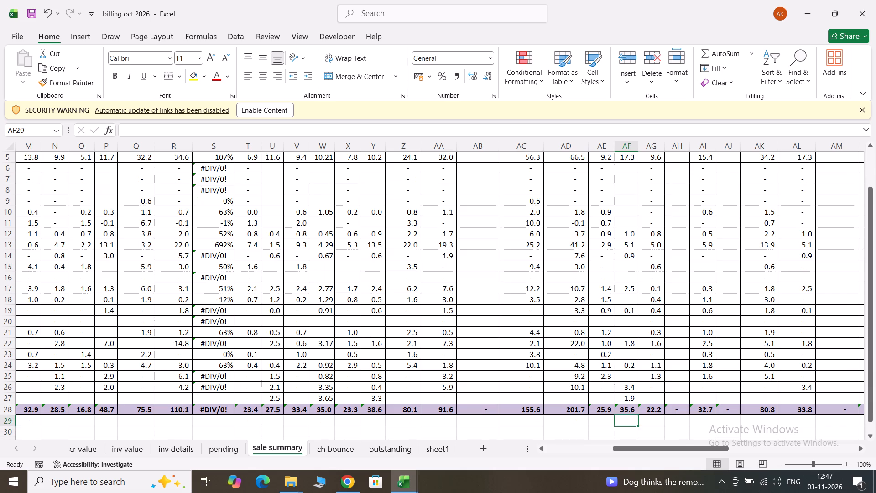
{"action": "key", "text": "Up"}
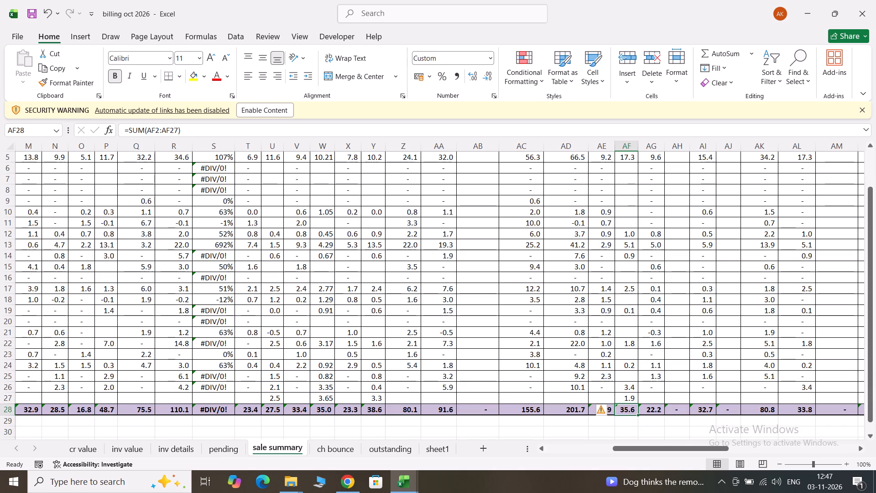
{"action": "key", "text": "Up"}
{"action": "key", "text": "Up"}
{"action": "key", "text": "Down"}
{"action": "key", "text": "Down"}
{"action": "key", "text": "Up"}
{"action": "key", "text": "Up"}
{"action": "key", "text": "Up"}
{"action": "key", "text": "Up"}
{"action": "key", "text": "Up"}
{"action": "key", "text": "Up"}
{"action": "key", "text": "Up"}
{"action": "key", "text": "Up"}
{"action": "key", "text": "Up"}
{"action": "key", "text": "Up"}
{"action": "key", "text": "Up"}
{"action": "key", "text": "Up"}
{"action": "key", "text": "Up"}
{"action": "key", "text": "Up"}
{"action": "key", "text": "Up"}
{"action": "key", "text": "Up"}
{"action": "key", "text": "Up"}
{"action": "key", "text": "Up"}
{"action": "key", "text": "Up"}
{"action": "key", "text": "Up"}
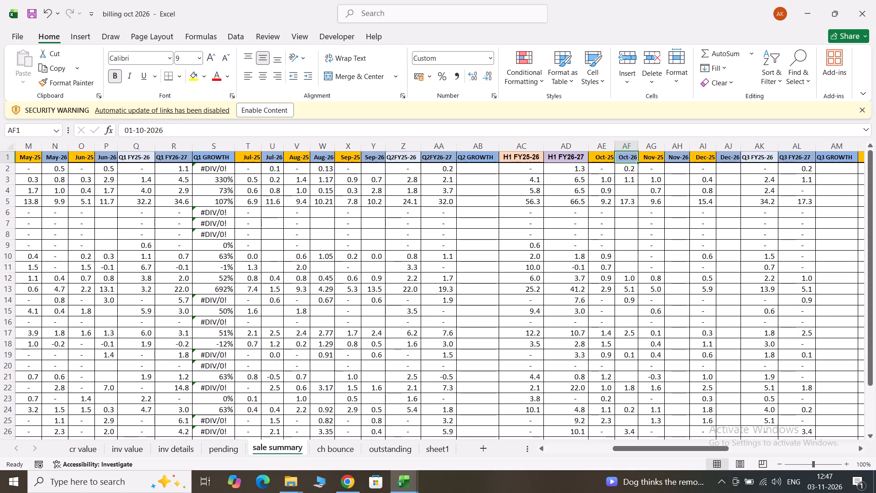
Return to the cr value sheet to view the October credit entries with their taxable values.
{"action": "left_click", "coordinate": [95, 443]}
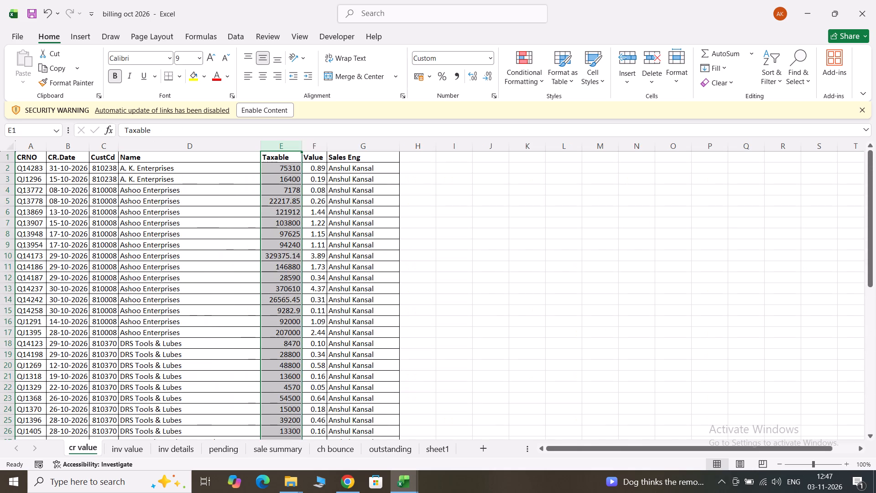
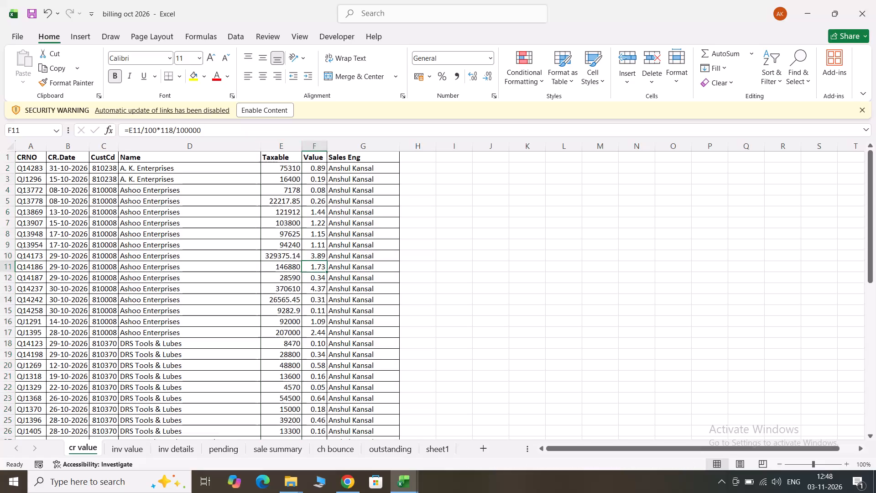
Look through the October credit entries on the cr value sheet down to the last Vee Kay Industrial Corporation row.
{"action": "key", "text": "Down"}
{"action": "key", "text": "Down"}
{"action": "key", "text": "Down"}
{"action": "key", "text": "Down"}
{"action": "key", "text": "Down"}
{"action": "key", "text": "Down"}
{"action": "key", "text": "Down"}
{"action": "key", "text": "Down"}
{"action": "key", "text": "Down"}
{"action": "key", "text": "Down"}
{"action": "key", "text": "Down"}
{"action": "key", "text": "Down"}
{"action": "key", "text": "Down"}
{"action": "key", "text": "Down"}
{"action": "key", "text": "Down"}
{"action": "key", "text": "Down"}
{"action": "key", "text": "Down"}
{"action": "key", "text": "Down"}
{"action": "key", "text": "Down"}
{"action": "key", "text": "Down"}
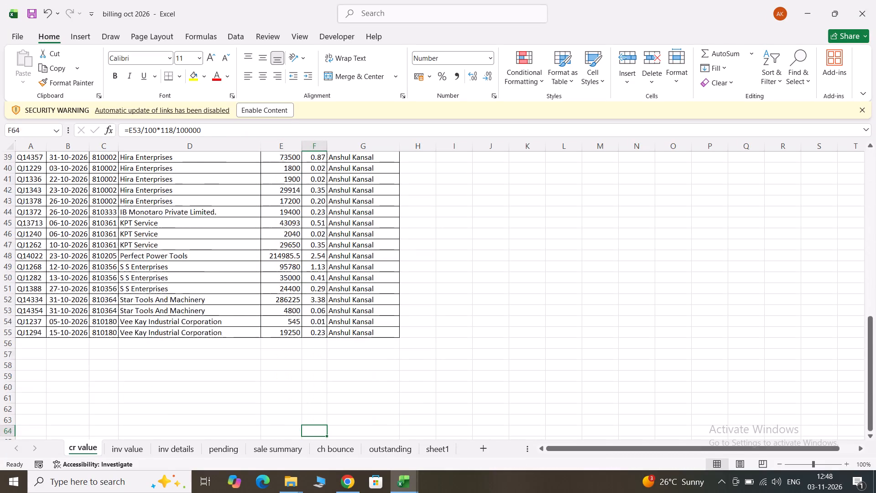
{"action": "key", "text": "Up"}
{"action": "key", "text": "Up"}
{"action": "key", "text": "Up"}
{"action": "key", "text": "Up"}
{"action": "key", "text": "Up"}
{"action": "key", "text": "Up"}
{"action": "key", "text": "Up"}
{"action": "key", "text": "Up"}
{"action": "key", "text": "Up"}
{"action": "key", "text": "Up"}
{"action": "key", "text": "Left"}
{"action": "key", "text": "Left"}
{"action": "key", "text": "Up"}
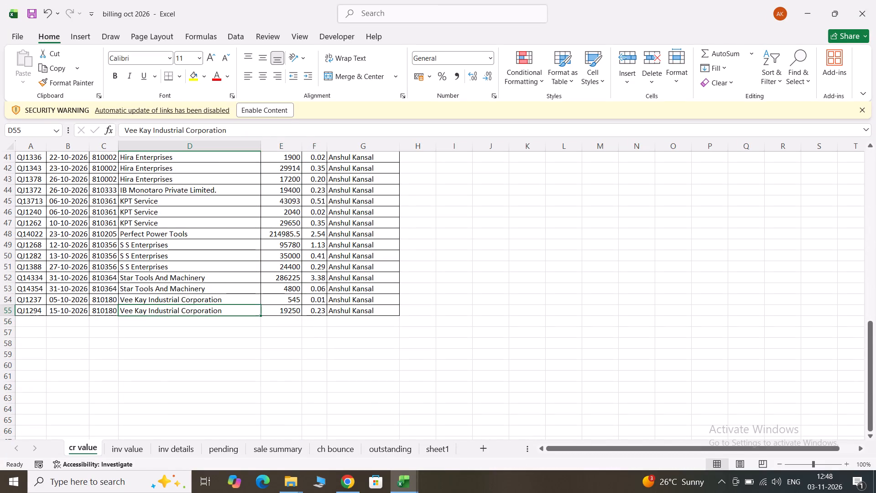
Review the Taxable column of the credit entries from the last row back up through Hira Enterprises to the Ashoo Enterprises entries.
{"action": "key", "text": "Right"}
{"action": "key", "text": "Up"}
{"action": "key", "text": "Up"}
{"action": "key", "text": "Up"}
{"action": "key", "text": "Up"}
{"action": "key", "text": "Up"}
{"action": "key", "text": "Up"}
{"action": "key", "text": "Up"}
{"action": "key", "text": "Up"}
{"action": "key", "text": "Up"}
{"action": "key", "text": "Up"}
{"action": "key", "text": "Up"}
{"action": "key", "text": "Up"}
{"action": "key", "text": "Up"}
{"action": "key", "text": "Up"}
{"action": "key", "text": "Up"}
{"action": "key", "text": "Up"}
{"action": "key", "text": "Up"}
{"action": "key", "text": "Up"}
{"action": "key", "text": "Up"}
{"action": "key", "text": "Up"}
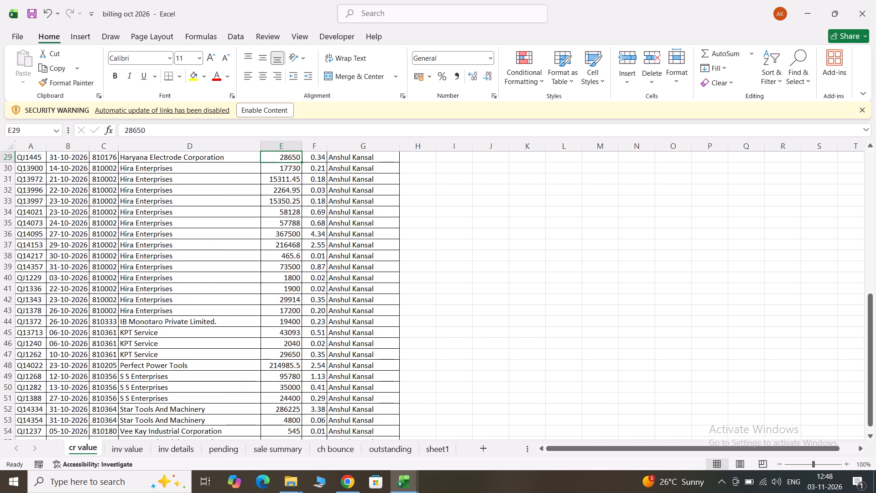
{"action": "key", "text": "Up"}
{"action": "key", "text": "Up"}
{"action": "key", "text": "Up"}
{"action": "key", "text": "Up"}
{"action": "key", "text": "Up"}
{"action": "key", "text": "Up"}
{"action": "key", "text": "Up"}
{"action": "key", "text": "Up"}
{"action": "key", "text": "Up"}
{"action": "key", "text": "Up"}
{"action": "key", "text": "Up"}
{"action": "key", "text": "Up"}
{"action": "key", "text": "Up"}
{"action": "key", "text": "Up"}
{"action": "key", "text": "Up"}
{"action": "key", "text": "Up"}
{"action": "key", "text": "Up"}
{"action": "key", "text": "Up"}
{"action": "key", "text": "Up"}
{"action": "key", "text": "Up"}
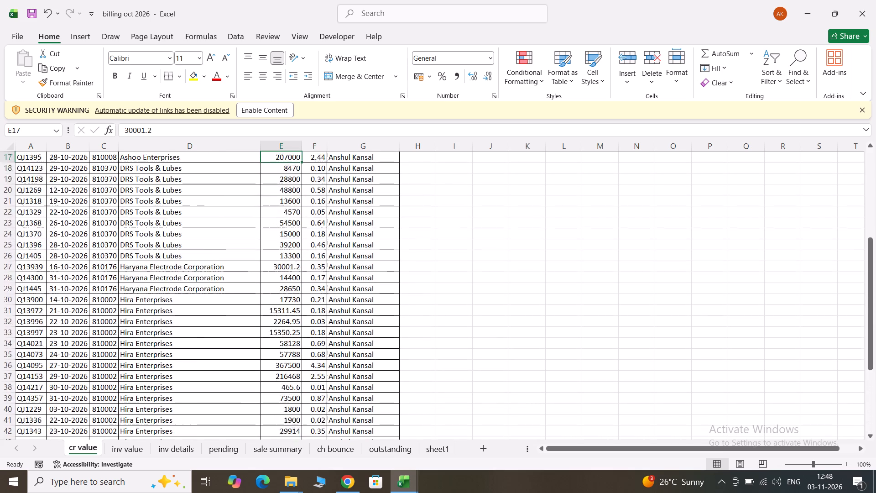
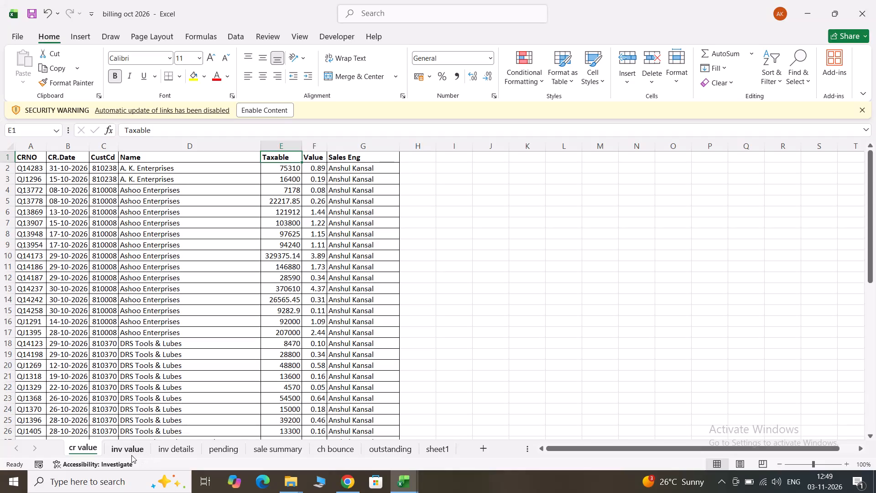
Look through the sale summary sheet, following the Nov-25 column down the dealer rows past the totals row.
{"action": "left_click", "coordinate": [131, 455]}
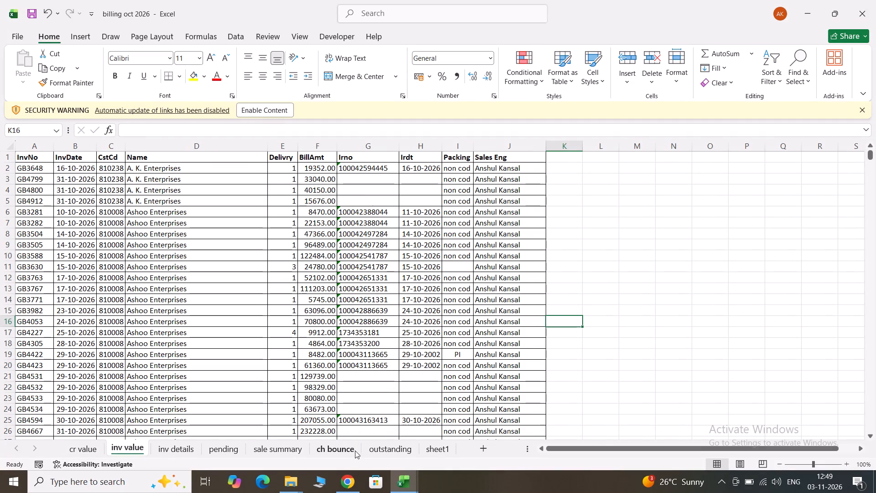
{"action": "left_click", "coordinate": [341, 451]}
{"action": "left_click", "coordinate": [265, 447]}
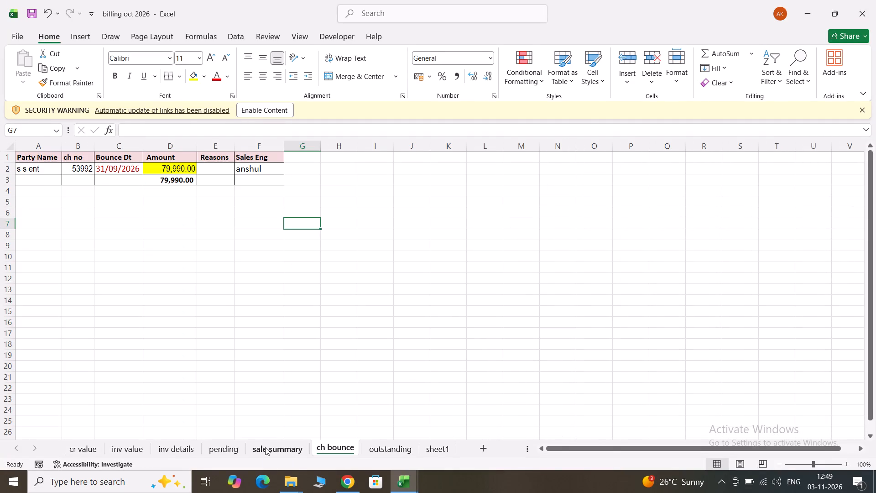
{"action": "left_click", "coordinate": [504, 311]}
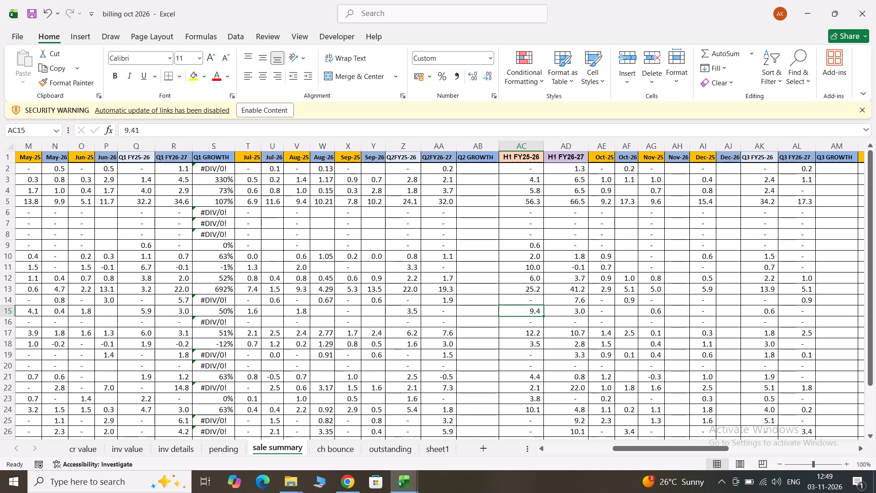
{"action": "key", "text": "Right"}
{"action": "key", "text": "Right"}
{"action": "key", "text": "Right"}
{"action": "key", "text": "Right"}
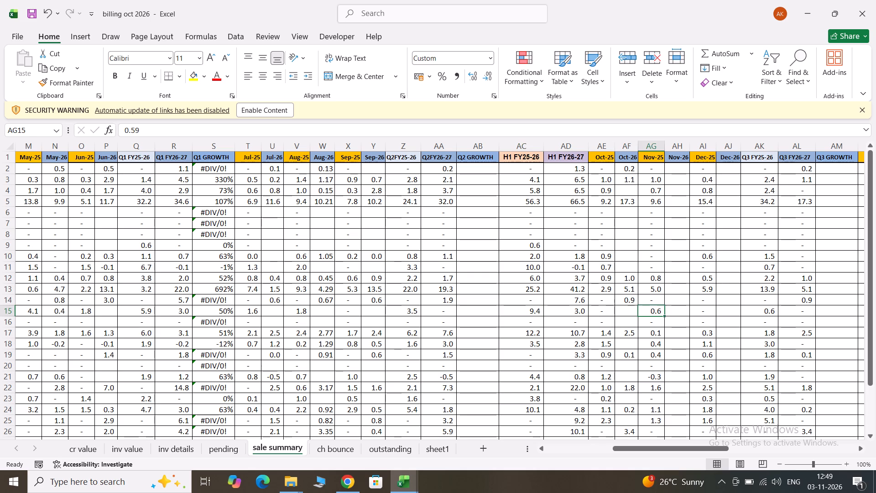
{"action": "key", "text": "Down"}
{"action": "key", "text": "Down"}
{"action": "key", "text": "Down"}
{"action": "key", "text": "Down"}
{"action": "key", "text": "Down"}
{"action": "key", "text": "Down"}
{"action": "key", "text": "Down"}
{"action": "key", "text": "Down"}
{"action": "key", "text": "Down"}
{"action": "key", "text": "Down"}
{"action": "key", "text": "Down"}
{"action": "key", "text": "Down"}
{"action": "key", "text": "Down"}
{"action": "key", "text": "Down"}
{"action": "key", "text": "Down"}
{"action": "key", "text": "Down"}
{"action": "key", "text": "Down"}
{"action": "key", "text": "Down"}
{"action": "key", "text": "Down"}
{"action": "key", "text": "Down"}
{"action": "key", "text": "Down"}
{"action": "key", "text": "Down"}
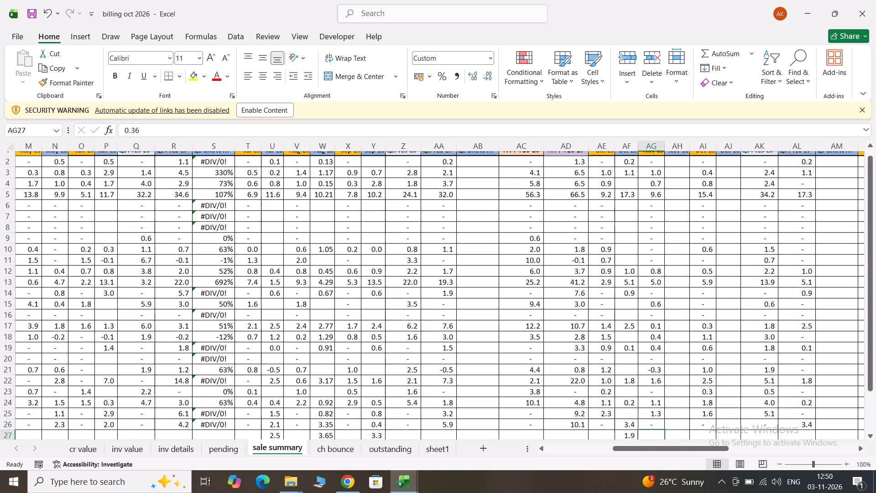
Compare the H1 FY26-27, Oct-25 and Oct-26 totals in the bottom row of the sale summary sheet.
{"action": "key", "text": "Up"}
{"action": "key", "text": "Up"}
{"action": "key", "text": "Up"}
{"action": "key", "text": "Up"}
{"action": "key", "text": "Left"}
{"action": "key", "text": "Left"}
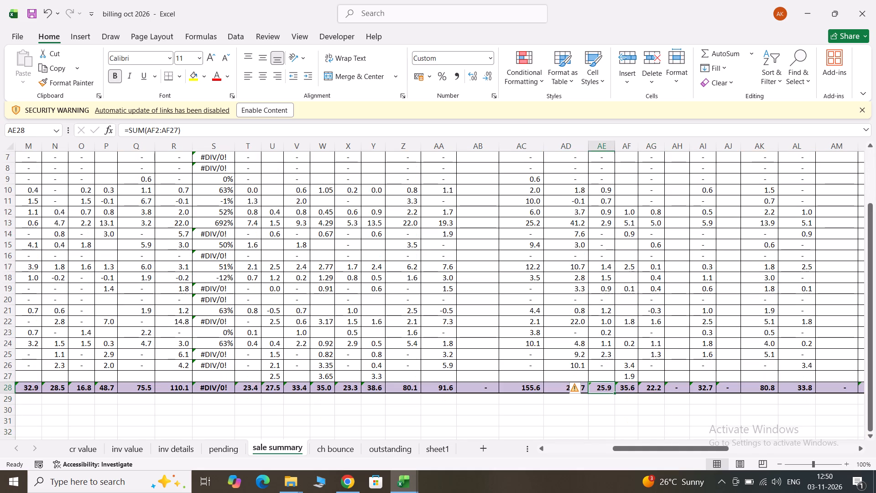
{"action": "key", "text": "Left"}
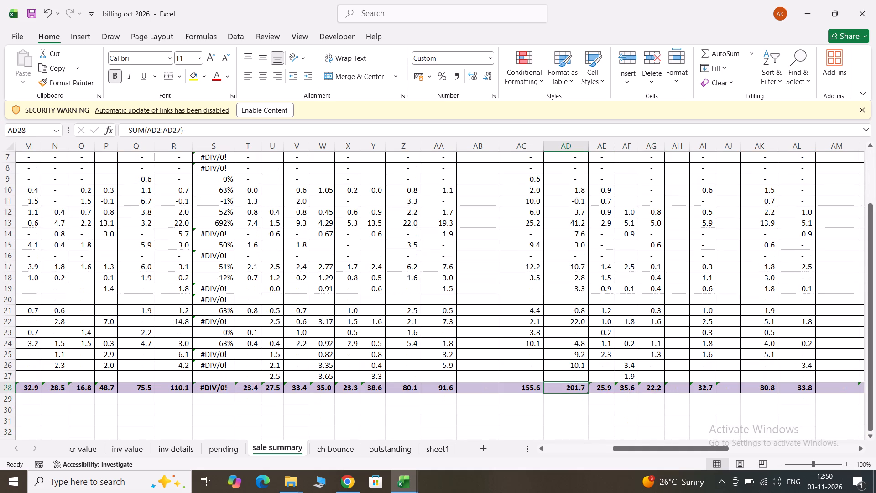
{"action": "key", "text": "Right"}
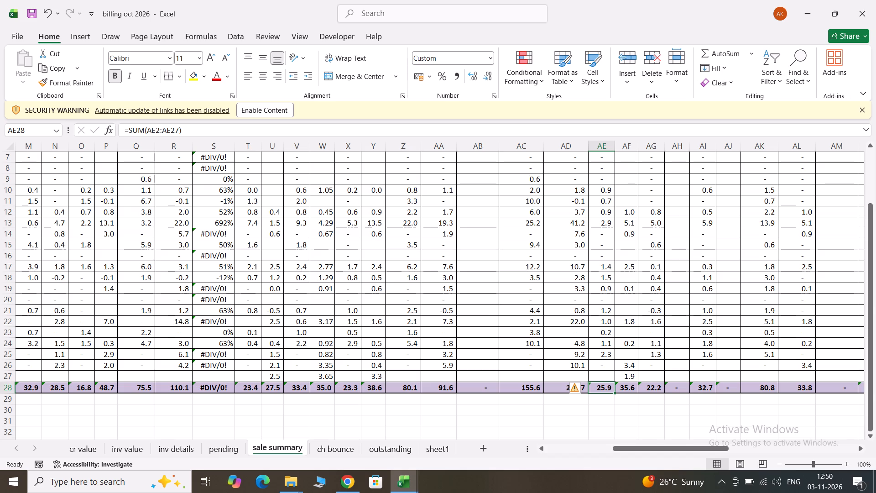
{"action": "key", "text": "Right"}
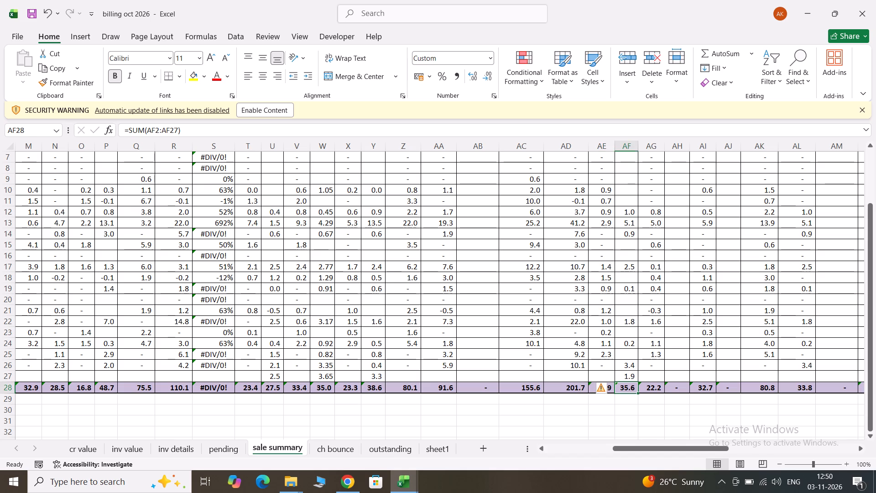
{"action": "left_click", "coordinate": [596, 417]}
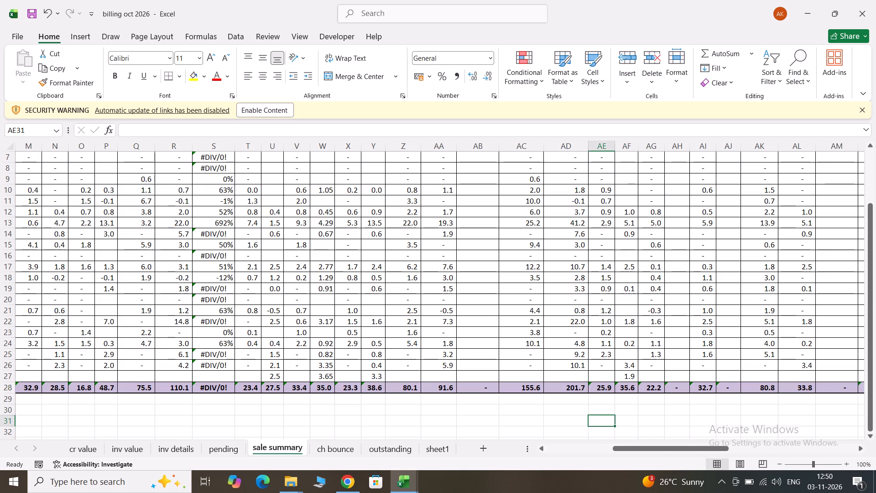
{"action": "key", "text": "Up"}
{"action": "key", "text": "Up"}
{"action": "key", "text": "Up"}
{"action": "key", "text": "Right"}
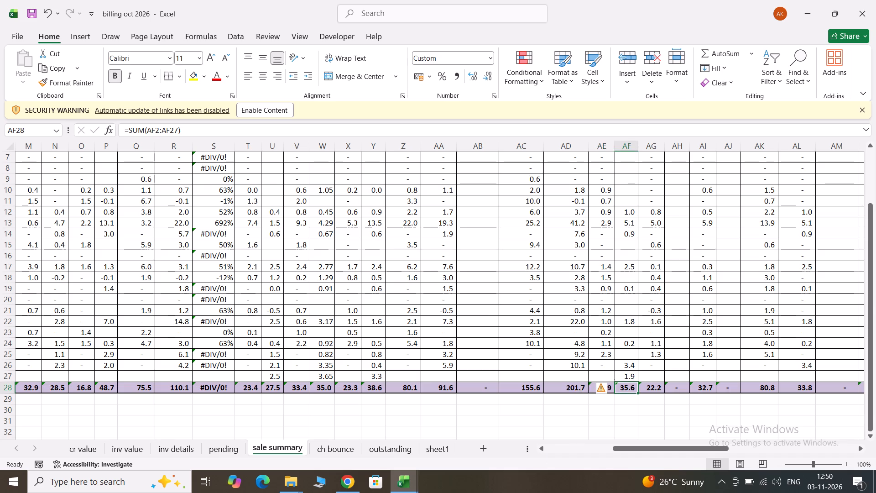
{"action": "key", "text": "Left"}
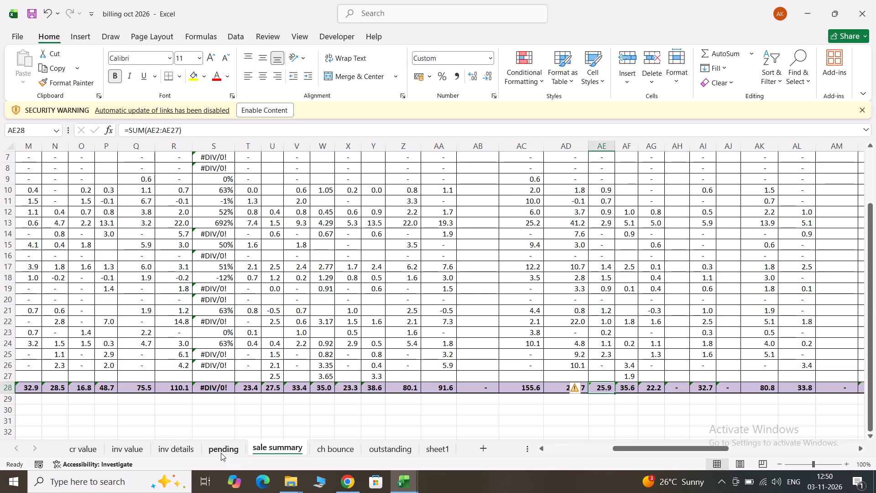
Check the sum of the whole Value column on the pending sheet.
{"action": "left_click", "coordinate": [221, 453]}
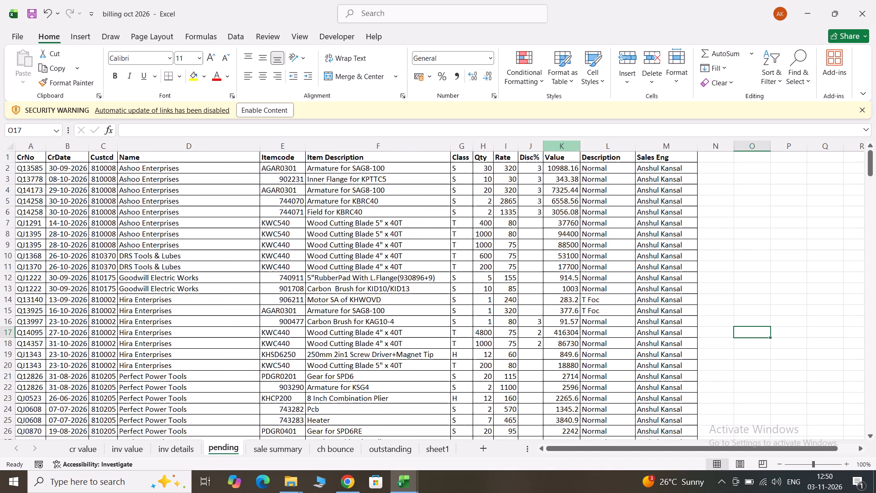
{"action": "left_click", "coordinate": [572, 147]}
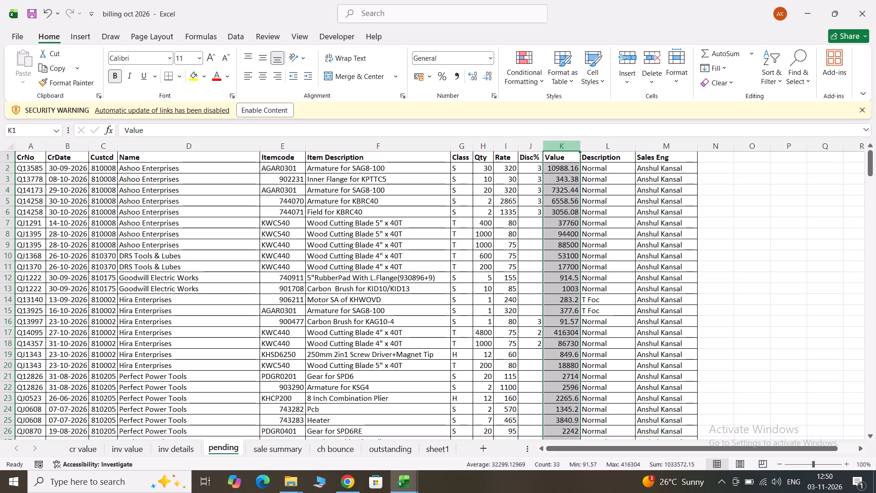
Look down the Value column of the pending orders from the Q14095 Hira Enterprises row past the last entry.
{"action": "left_click", "coordinate": [221, 336]}
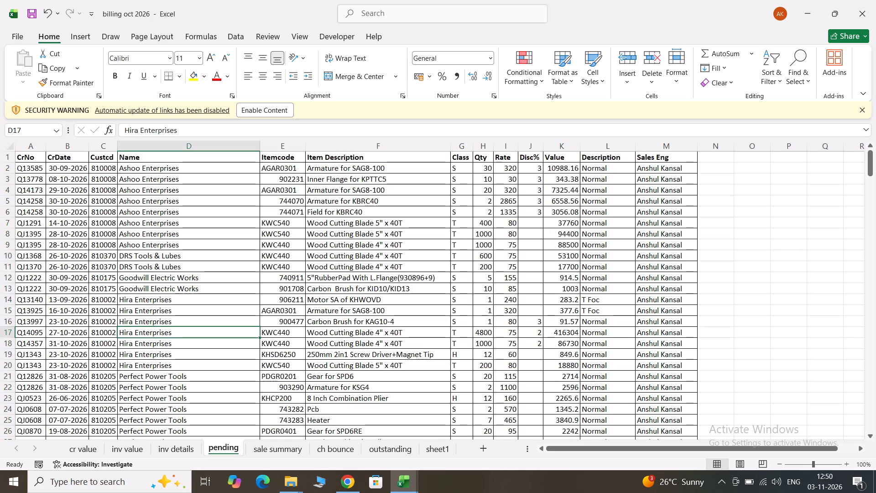
{"action": "key", "text": "Right"}
{"action": "key", "text": "Right"}
{"action": "key", "text": "Right"}
{"action": "key", "text": "Right"}
{"action": "key", "text": "Right"}
{"action": "key", "text": "Right"}
{"action": "key", "text": "Right"}
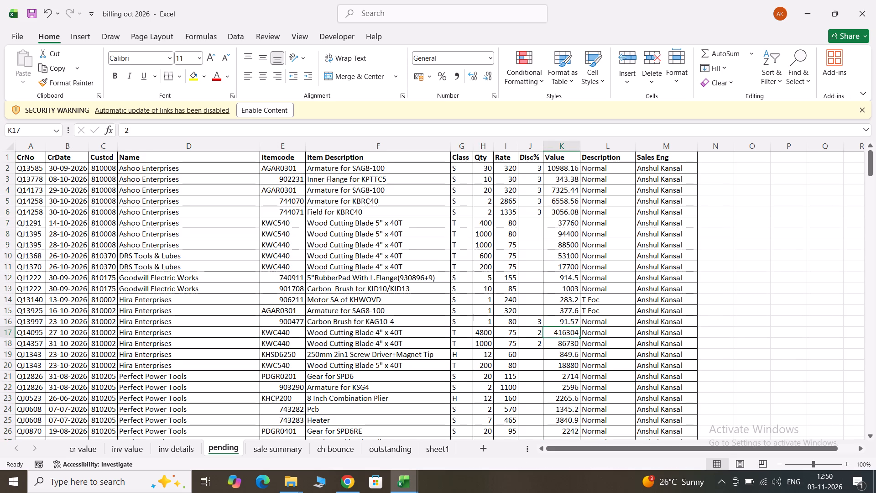
{"action": "key", "text": "Down"}
{"action": "key", "text": "Down"}
{"action": "key", "text": "Down"}
{"action": "key", "text": "Down"}
{"action": "key", "text": "Down"}
{"action": "key", "text": "Down"}
{"action": "key", "text": "Down"}
{"action": "key", "text": "Down"}
{"action": "key", "text": "Down"}
{"action": "key", "text": "Down"}
{"action": "key", "text": "Down"}
{"action": "key", "text": "Down"}
{"action": "key", "text": "Down"}
{"action": "key", "text": "Down"}
{"action": "key", "text": "Down"}
{"action": "key", "text": "Down"}
{"action": "key", "text": "Down"}
{"action": "key", "text": "Down"}
{"action": "key", "text": "Down"}
{"action": "key", "text": "Down"}
{"action": "key", "text": "Down"}
{"action": "key", "text": "Down"}
{"action": "key", "text": "Down"}
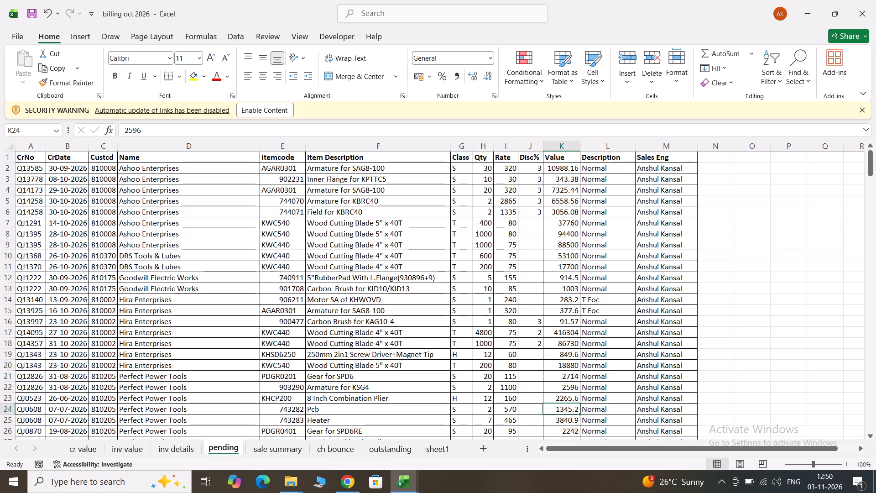
Review the item and quantity details of the pending Star Tools And Machinery and S S Enterprises orders.
{"action": "key", "text": "Up"}
{"action": "key", "text": "Up"}
{"action": "key", "text": "Up"}
{"action": "key", "text": "Up"}
{"action": "key", "text": "Up"}
{"action": "key", "text": "Up"}
{"action": "key", "text": "Up"}
{"action": "key", "text": "Up"}
{"action": "key", "text": "Up"}
{"action": "key", "text": "Up"}
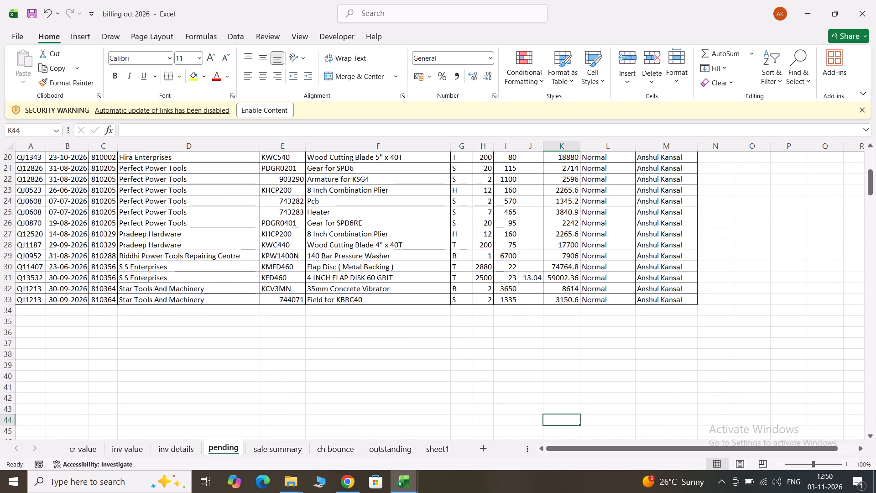
{"action": "key", "text": "Up"}
{"action": "key", "text": "Up"}
{"action": "key", "text": "Up"}
{"action": "key", "text": "Left"}
{"action": "key", "text": "Left"}
{"action": "key", "text": "Left"}
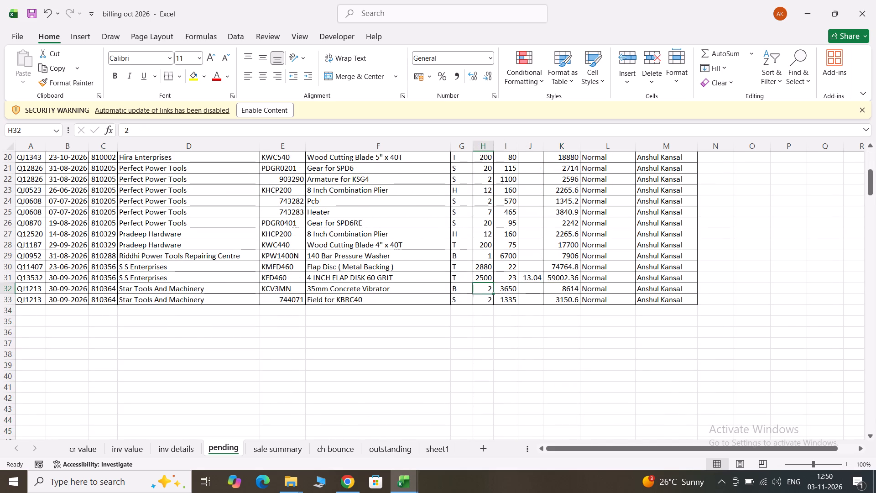
{"action": "key", "text": "Down"}
{"action": "key", "text": "Up"}
{"action": "key", "text": "Up"}
{"action": "key", "text": "Up"}
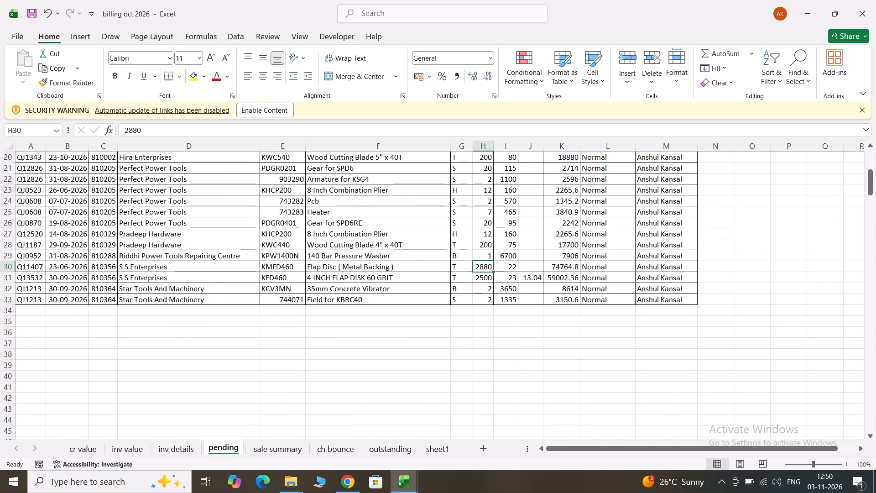
{"action": "key", "text": "Left"}
{"action": "key", "text": "Left"}
{"action": "key", "text": "Left"}
{"action": "key", "text": "Left"}
{"action": "key", "text": "Right"}
{"action": "key", "text": "Right"}
{"action": "key", "text": "Right"}
{"action": "key", "text": "Right"}
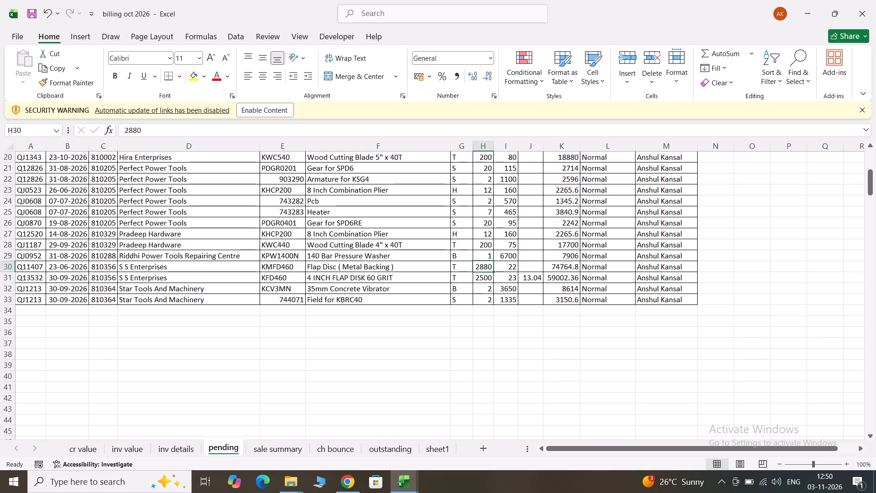
Examine the pending Riddhi Power Tools Repairing Centre and Pradeep Hardware rows, including their item codes and quantities.
{"action": "key", "text": "Right"}
{"action": "key", "text": "Up"}
{"action": "key", "text": "Up"}
{"action": "key", "text": "Up"}
{"action": "key", "text": "Down"}
{"action": "key", "text": "Left"}
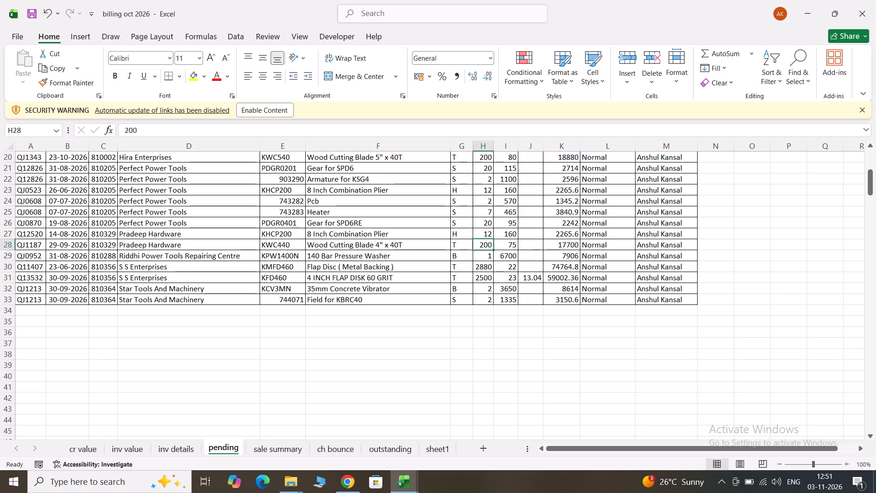
{"action": "key", "text": "Left"}
{"action": "key", "text": "Left"}
{"action": "key", "text": "Left"}
{"action": "key", "text": "Left"}
{"action": "key", "text": "Right"}
{"action": "key", "text": "Right"}
{"action": "key", "text": "Right"}
{"action": "key", "text": "Right"}
{"action": "key", "text": "Up"}
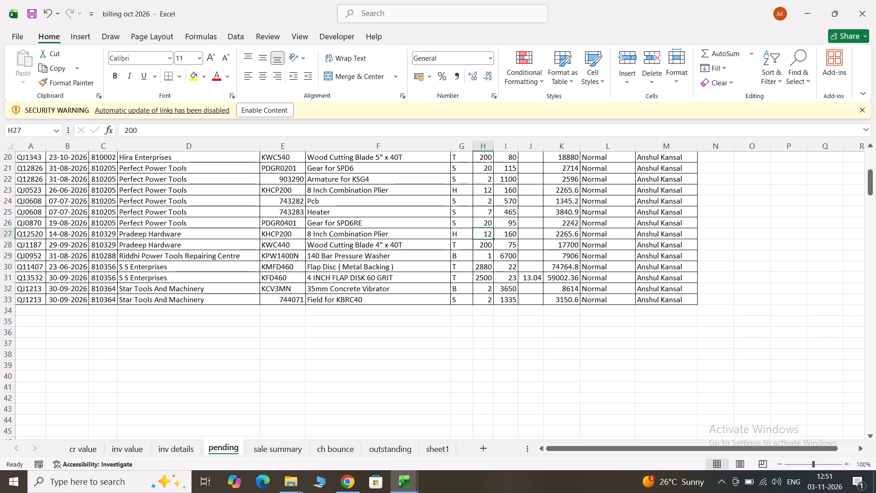
{"action": "key", "text": "Up"}
{"action": "key", "text": "Down"}
{"action": "key", "text": "Left"}
{"action": "key", "text": "Left"}
{"action": "key", "text": "Left"}
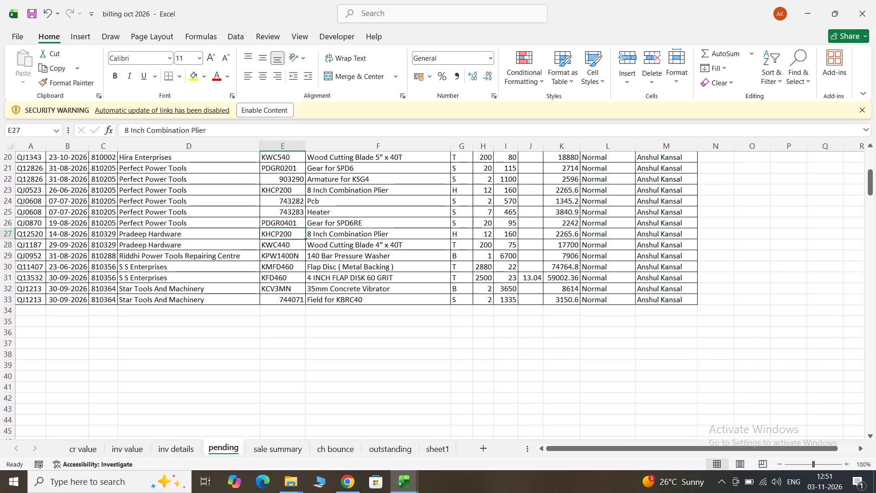
{"action": "key", "text": "Right"}
{"action": "key", "text": "Right"}
Review the pending Perfect Power Tools rows and the Hira Enterprises rows above them, including their Class entries.
{"action": "key", "text": "Up"}
{"action": "key", "text": "Up"}
{"action": "key", "text": "Up"}
{"action": "key", "text": "Up"}
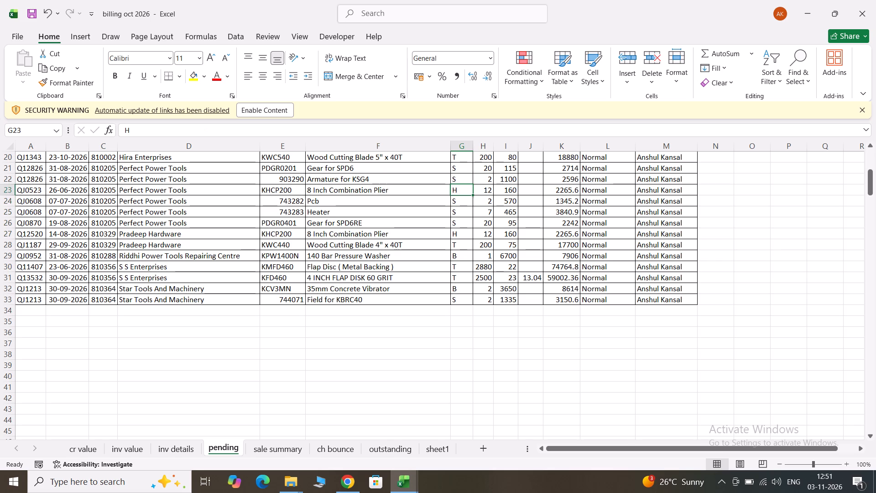
{"action": "key", "text": "Up"}
{"action": "key", "text": "Up"}
{"action": "key", "text": "Up"}
{"action": "key", "text": "Up"}
{"action": "key", "text": "Up"}
{"action": "key", "text": "Up"}
{"action": "key", "text": "Down"}
{"action": "key", "text": "Down"}
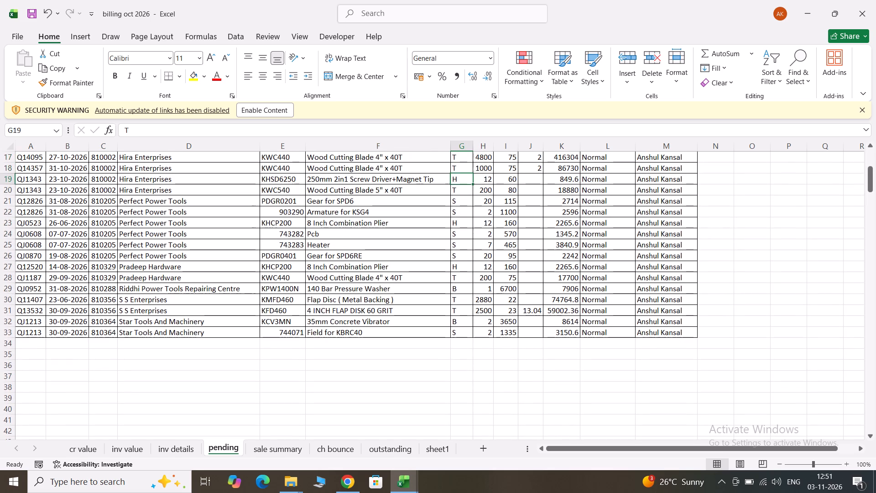
{"action": "key", "text": "Down"}
Look up the Class column of the pending orders from the Hira Enterprises rows to the header row.
{"action": "key", "text": "Up"}
{"action": "key", "text": "Up"}
{"action": "key", "text": "Up"}
{"action": "key", "text": "Up"}
{"action": "key", "text": "Up"}
{"action": "key", "text": "Up"}
{"action": "key", "text": "Up"}
{"action": "key", "text": "Up"}
{"action": "key", "text": "Up"}
{"action": "key", "text": "Up"}
{"action": "key", "text": "Up"}
{"action": "key", "text": "Up"}
{"action": "key", "text": "Up"}
{"action": "key", "text": "Up"}
{"action": "key", "text": "Up"}
{"action": "key", "text": "Up"}
{"action": "key", "text": "Up"}
{"action": "key", "text": "Up"}
{"action": "key", "text": "Up"}
{"action": "key", "text": "Up"}
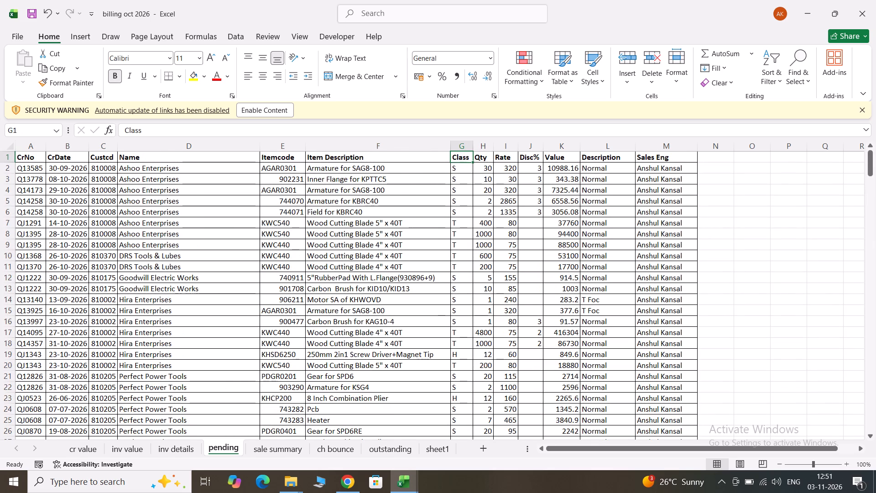
Check the sum of the whole Value column on the pending sheet again.
{"action": "left_click", "coordinate": [556, 141]}
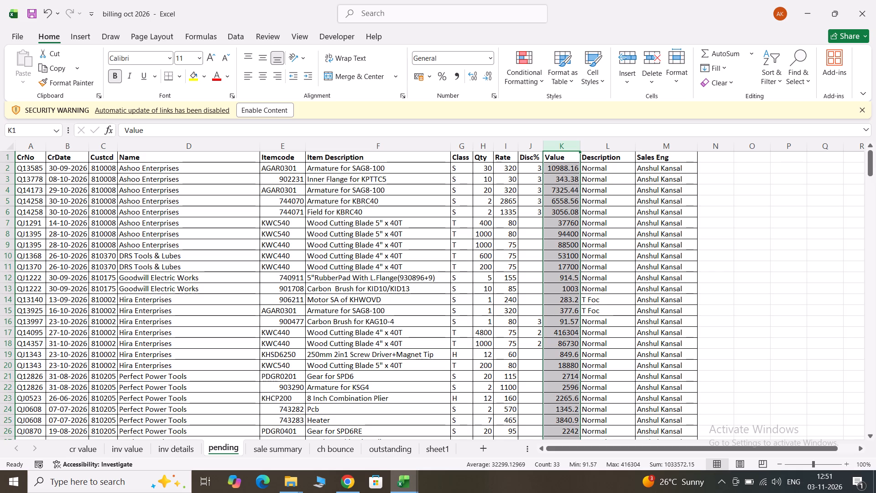
Open the outstanding sheet and check the Total 60+ amount for SMMT Enterprises.
{"action": "left_click", "coordinate": [381, 445]}
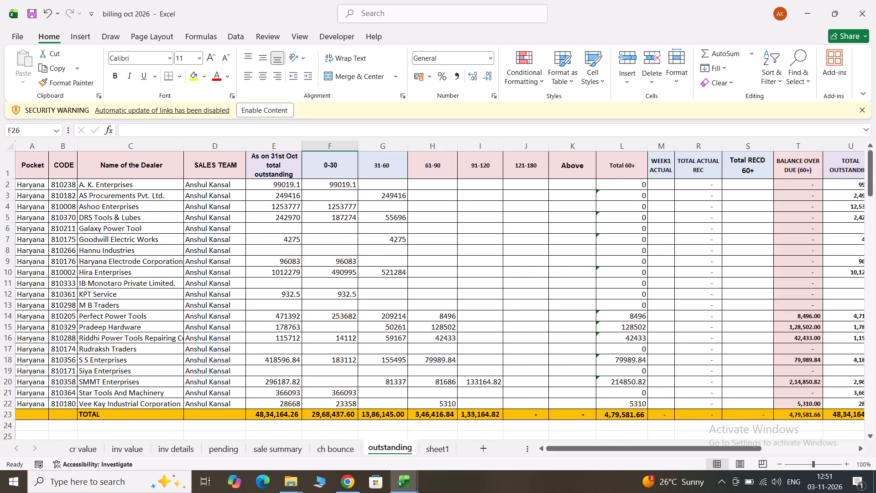
{"action": "left_click", "coordinate": [626, 384]}
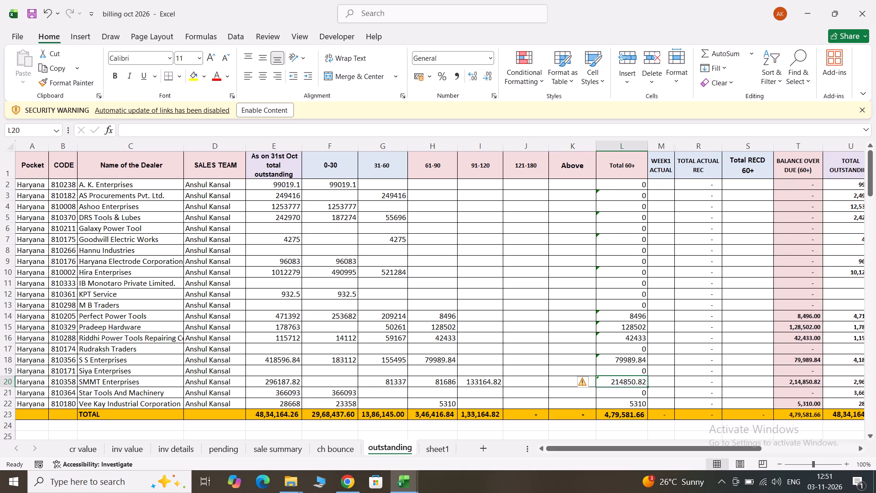
Examine the Riddhi Power Tools Repairing Centre outstanding row across its ageing columns and its Total 60+ formula.
{"action": "key", "text": "Up"}
{"action": "key", "text": "Up"}
{"action": "key", "text": "Up"}
{"action": "key", "text": "Up"}
{"action": "key", "text": "Left"}
{"action": "key", "text": "Left"}
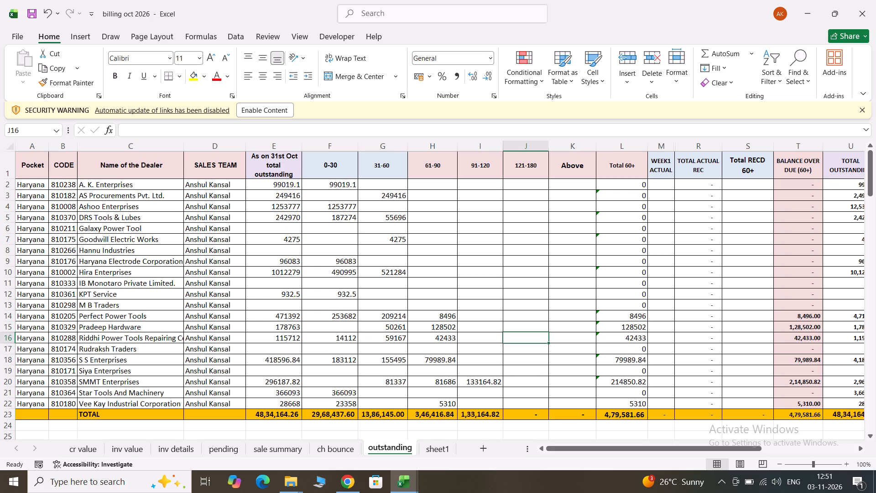
{"action": "key", "text": "Left"}
{"action": "key", "text": "Left"}
{"action": "key", "text": "Left"}
{"action": "key", "text": "Left"}
{"action": "key", "text": "Left"}
{"action": "key", "text": "Left"}
{"action": "key", "text": "Right"}
{"action": "key", "text": "Right"}
{"action": "key", "text": "Right"}
{"action": "key", "text": "Right"}
{"action": "key", "text": "Right"}
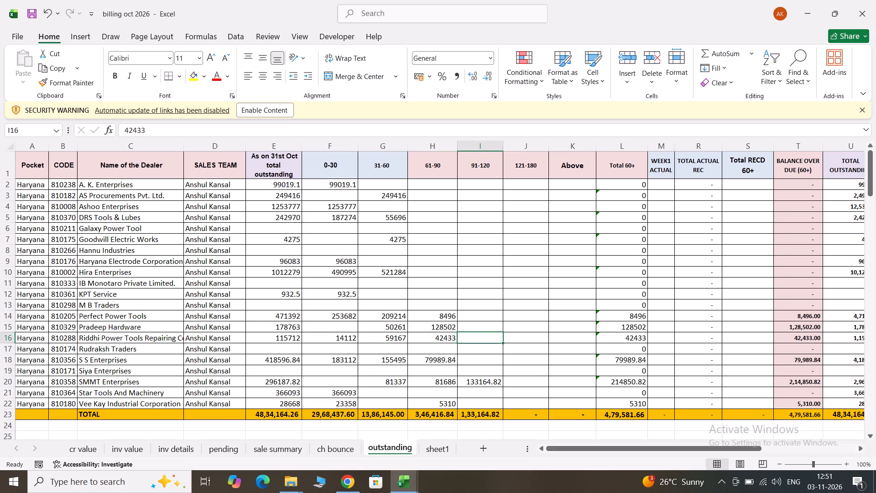
{"action": "key", "text": "Right"}
{"action": "key", "text": "Right"}
{"action": "key", "text": "Right"}
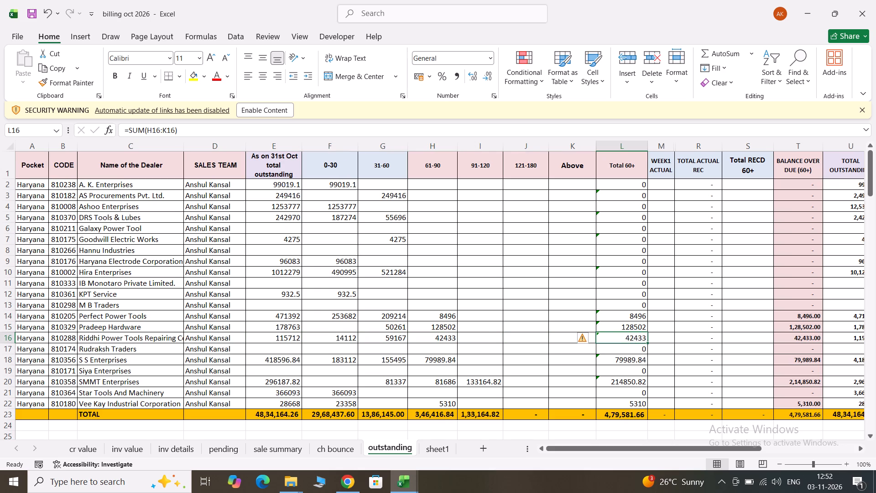
Examine the Pradeep Hardware outstanding row from the dealer code through the ageing columns to Total 60+.
{"action": "key", "text": "Up"}
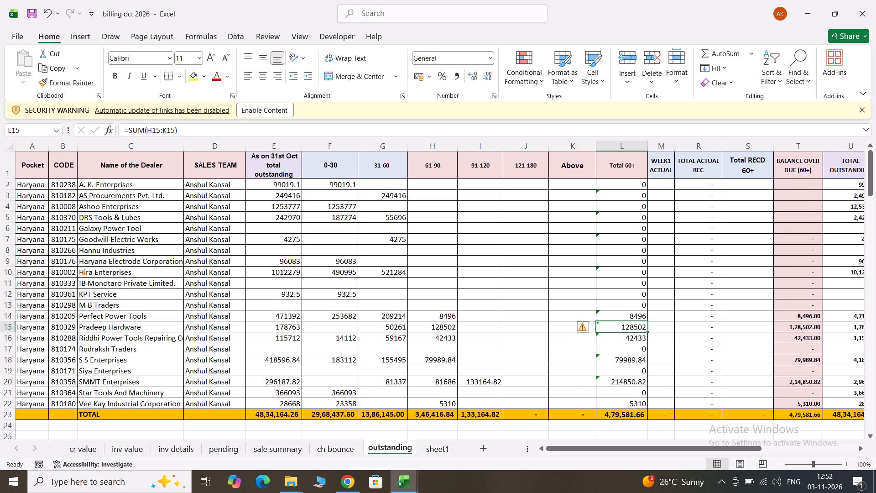
{"action": "key", "text": "Left"}
{"action": "key", "text": "Left"}
{"action": "key", "text": "Left"}
{"action": "key", "text": "Left"}
{"action": "key", "text": "Left"}
{"action": "key", "text": "Left"}
{"action": "key", "text": "Left"}
{"action": "key", "text": "Left"}
{"action": "key", "text": "Left"}
{"action": "key", "text": "Left"}
{"action": "key", "text": "Right"}
{"action": "key", "text": "Right"}
{"action": "key", "text": "Right"}
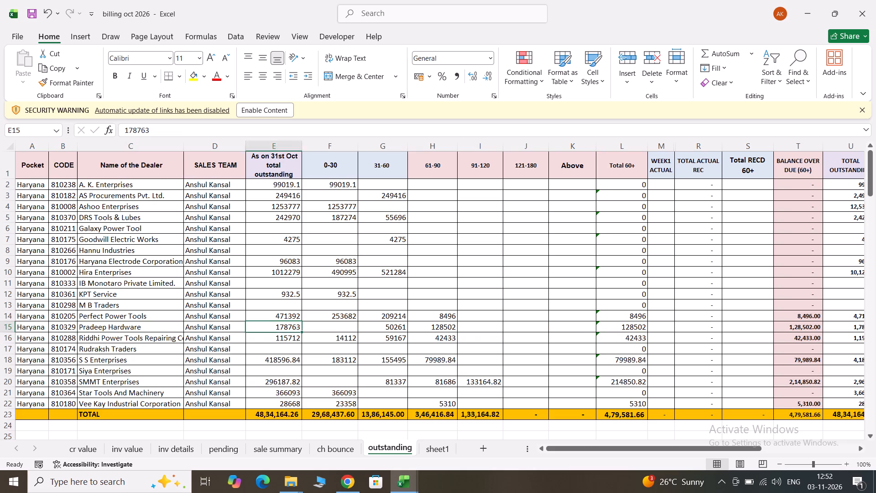
{"action": "key", "text": "Right"}
{"action": "key", "text": "Right"}
{"action": "key", "text": "Right"}
{"action": "key", "text": "Right"}
{"action": "key", "text": "Right"}
{"action": "key", "text": "Right"}
{"action": "key", "text": "Right"}
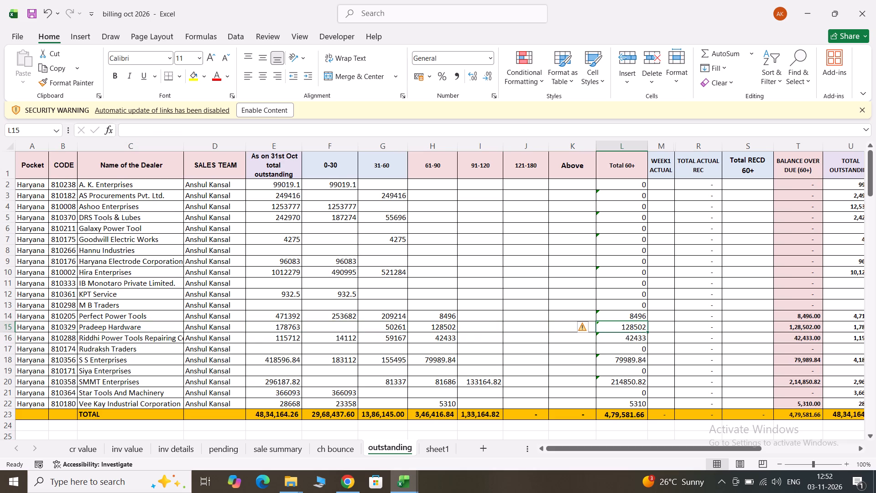
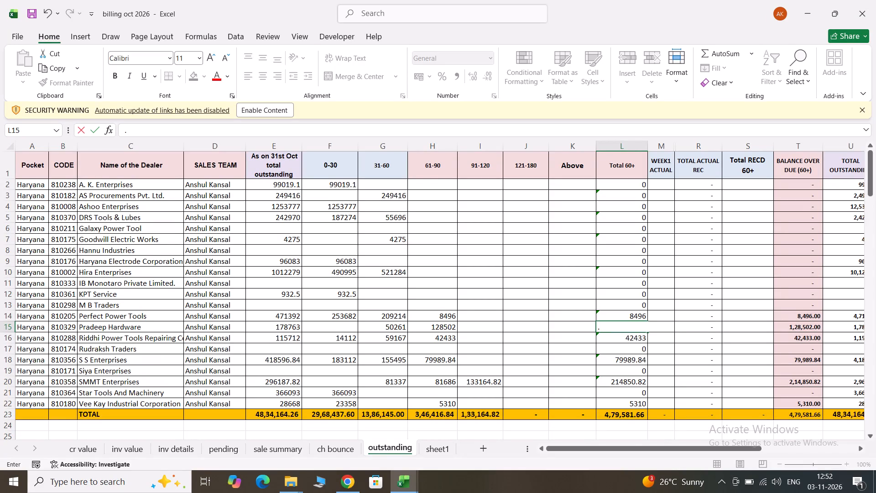
Discard the stray entry in Pradeep Hardware's Total 60+ cell, keeping its SUM formula.
{"action": "key", "text": "ctrl+z"}
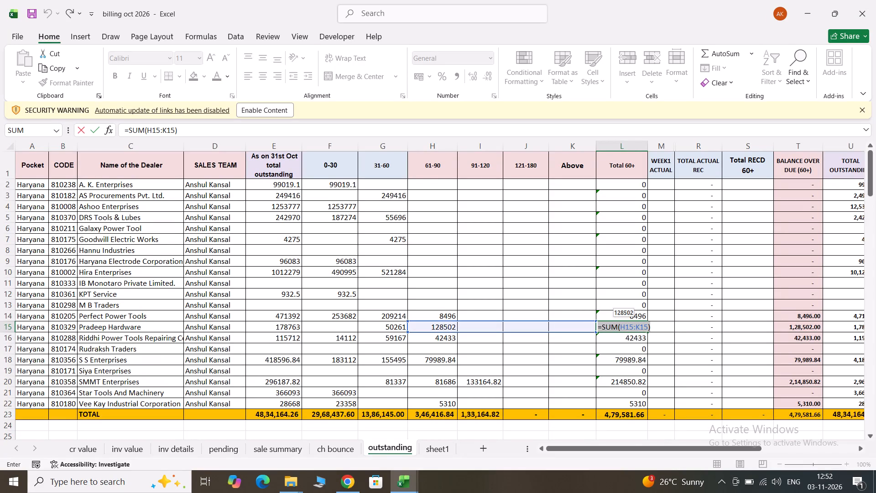
{"action": "key", "text": "Escape"}
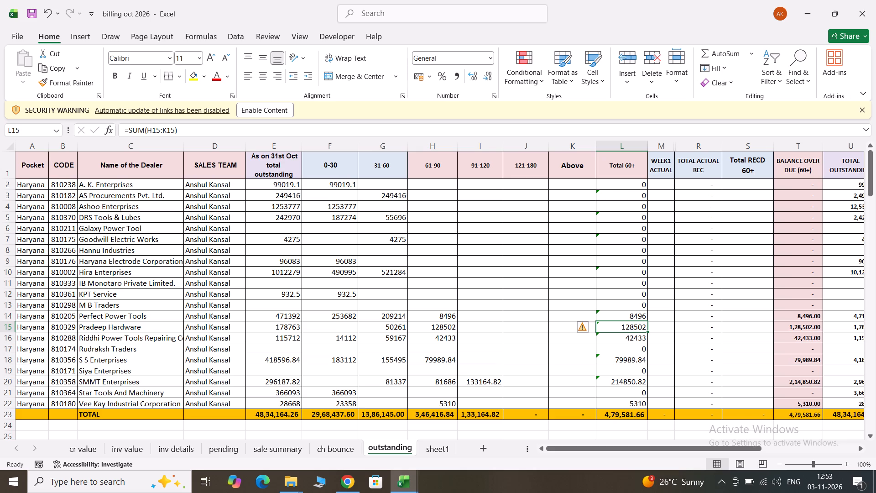
Examine the Perfect Power Tools outstanding row from the 61-90 column back to the dealer code and across to 31-60.
{"action": "key", "text": "Up"}
{"action": "key", "text": "Left"}
{"action": "key", "text": "Left"}
{"action": "key", "text": "Left"}
{"action": "key", "text": "Left"}
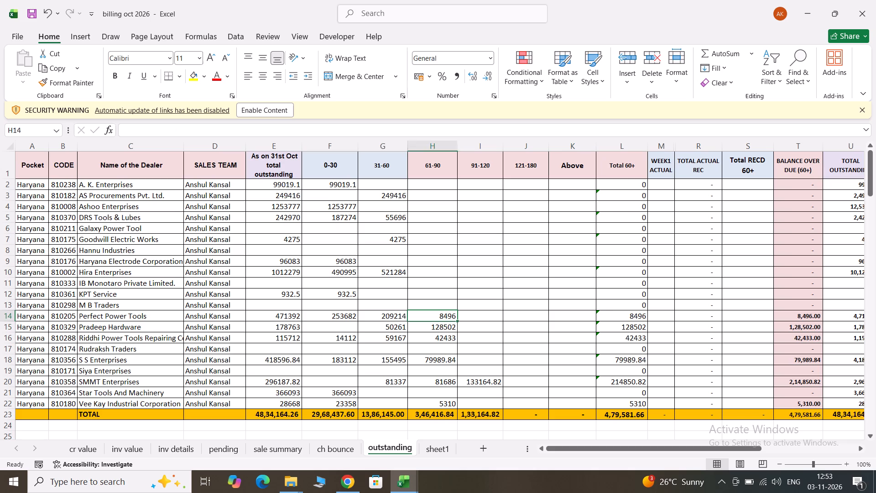
{"action": "key", "text": "Left"}
{"action": "key", "text": "Left"}
{"action": "key", "text": "Left"}
{"action": "key", "text": "Left"}
{"action": "key", "text": "Left"}
{"action": "key", "text": "Left"}
{"action": "key", "text": "Right"}
{"action": "key", "text": "Right"}
{"action": "key", "text": "Right"}
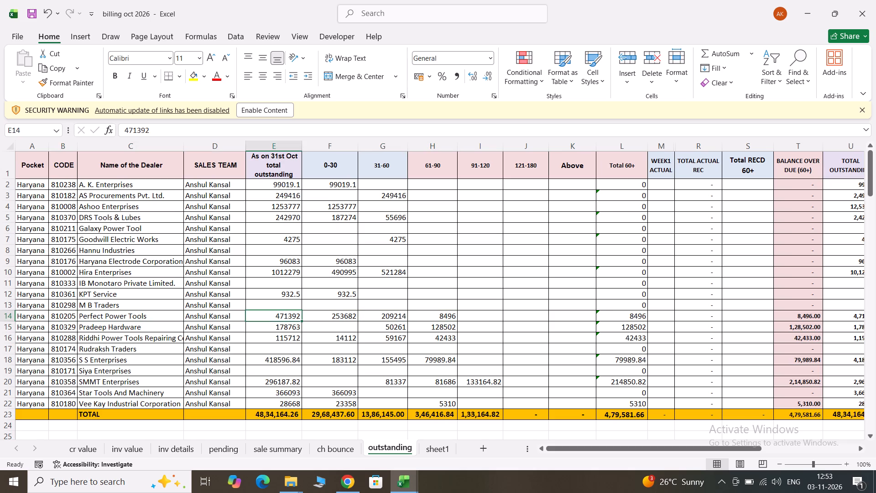
{"action": "key", "text": "Right"}
{"action": "key", "text": "Right"}
Examine the 31-60 amounts down to SMMT Enterprises and that dealer's 61-90 and 91-120 amounts.
{"action": "key", "text": "Down"}
{"action": "key", "text": "Down"}
{"action": "key", "text": "Down"}
{"action": "key", "text": "Down"}
{"action": "key", "text": "Down"}
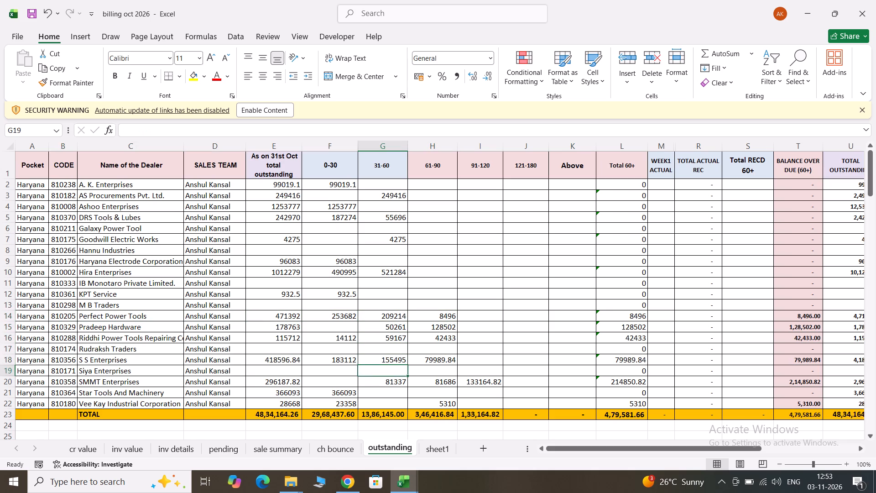
{"action": "key", "text": "Down"}
{"action": "key", "text": "Right"}
{"action": "key", "text": "Right"}
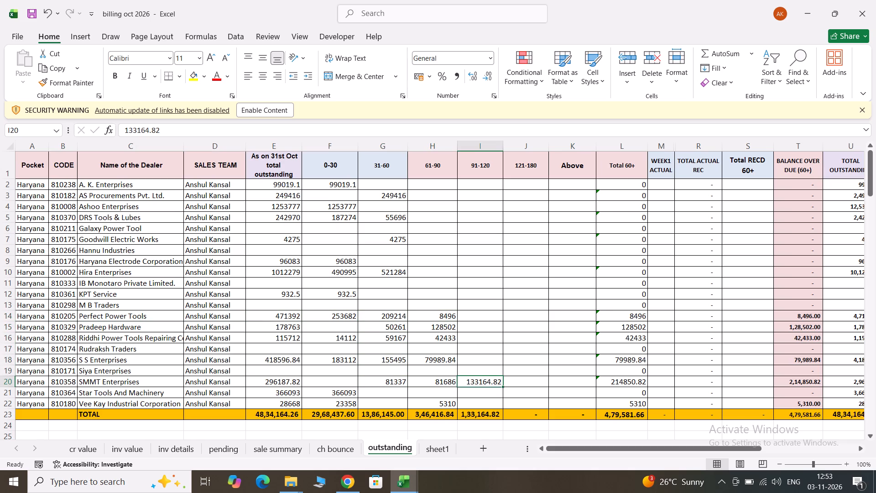
Examine the S S Enterprises outstanding row from the dealer code and name through the 61-90 column.
{"action": "key", "text": "Left"}
{"action": "key", "text": "Up"}
{"action": "key", "text": "Up"}
{"action": "key", "text": "Up"}
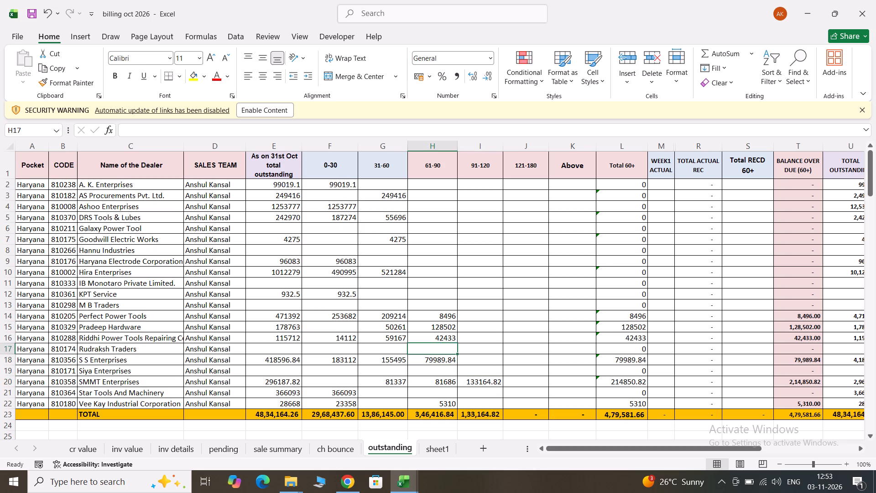
{"action": "key", "text": "Down"}
{"action": "key", "text": "Left"}
{"action": "key", "text": "Left"}
{"action": "key", "text": "Left"}
{"action": "key", "text": "Left"}
{"action": "key", "text": "Left"}
{"action": "key", "text": "Right"}
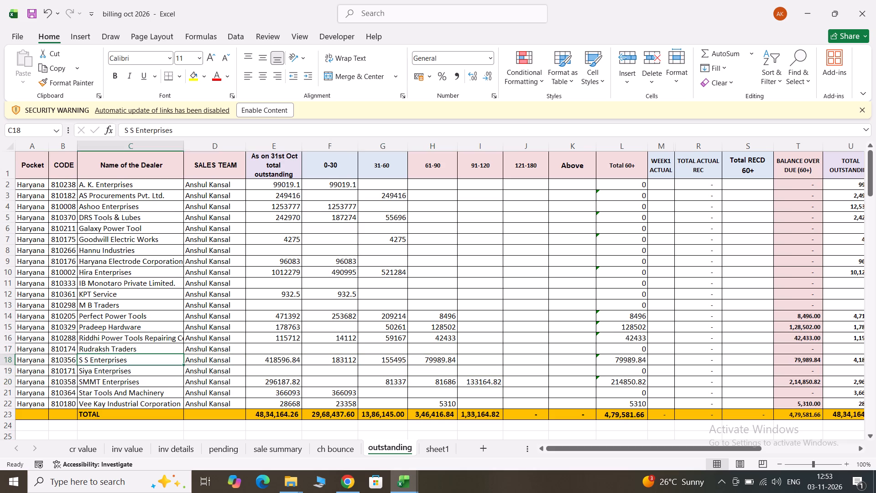
{"action": "key", "text": "Right"}
{"action": "key", "text": "Right"}
{"action": "key", "text": "Right"}
{"action": "key", "text": "Right"}
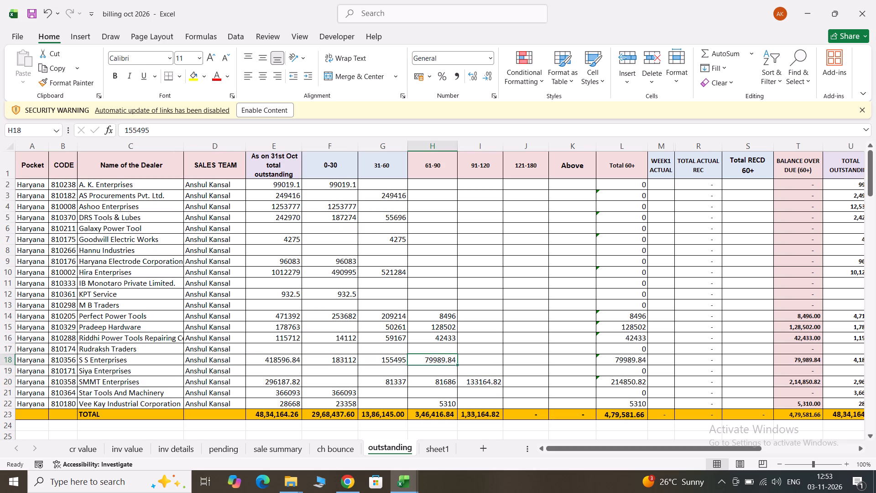
Check the 61-90 amounts for Pradeep Hardware and Riddhi Power Tools Repairing Centre.
{"action": "key", "text": "Up"}
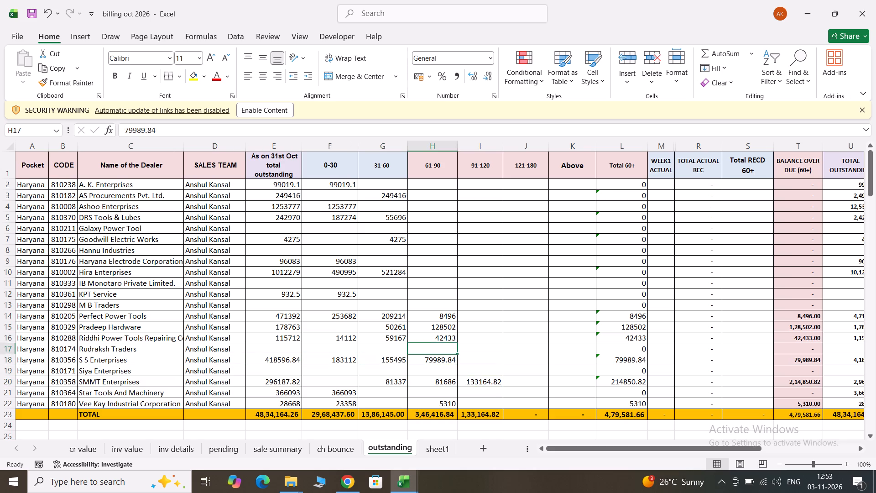
{"action": "key", "text": "Up"}
{"action": "key", "text": "Up"}
{"action": "key", "text": "Down"}
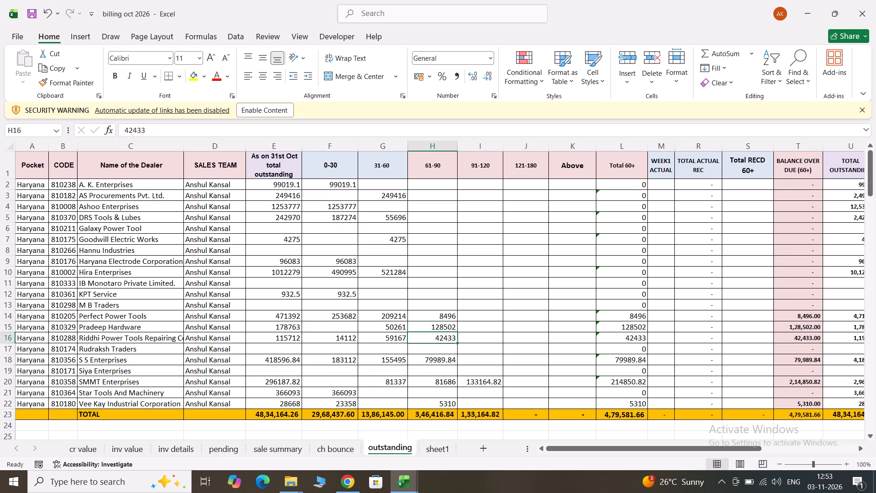
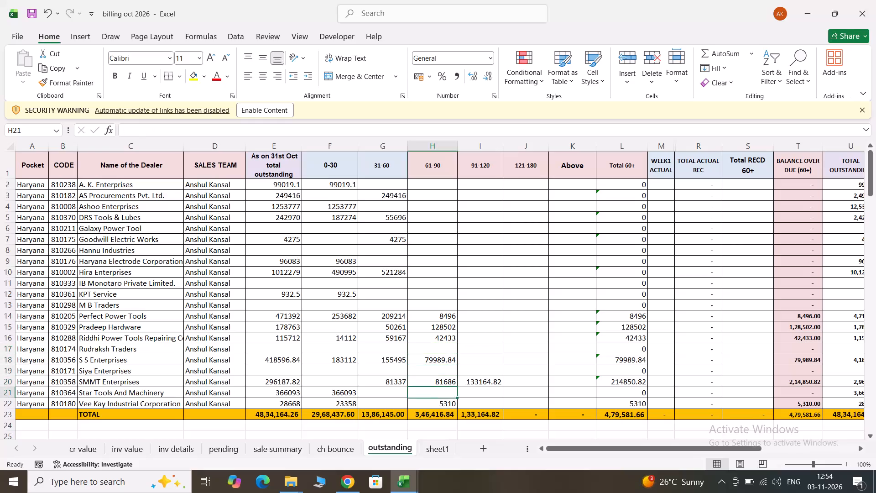
Check the total of the 61-90 column on the outstanding sheet.
{"action": "key", "text": "Down"}
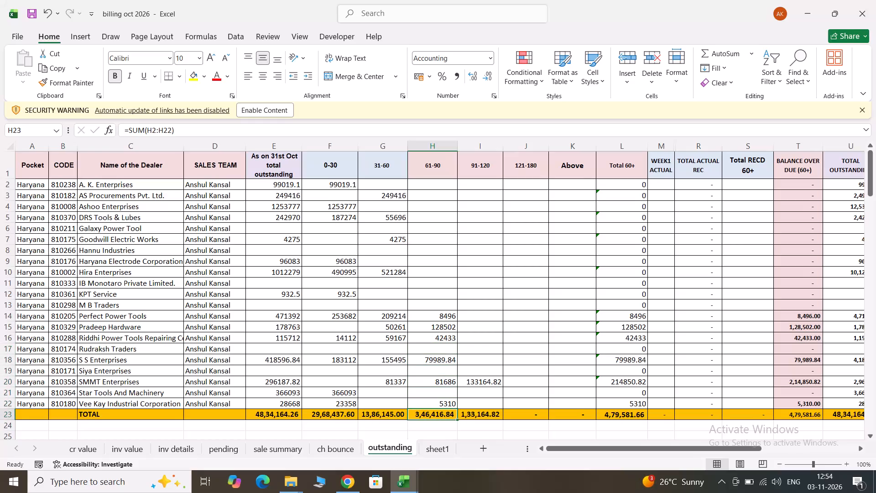
On the sale summary sheet, examine the totals row from the Q2 FY25-26 column back to the dealer details.
{"action": "left_click", "coordinate": [257, 445]}
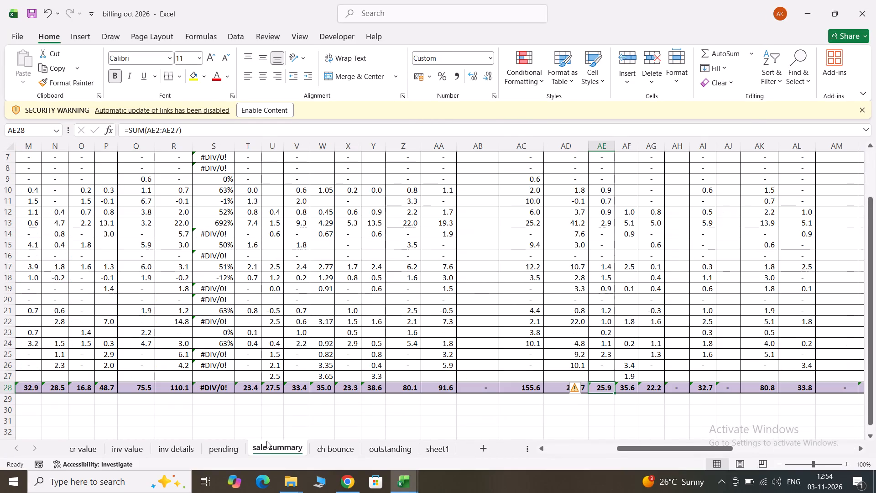
{"action": "left_click", "coordinate": [402, 420]}
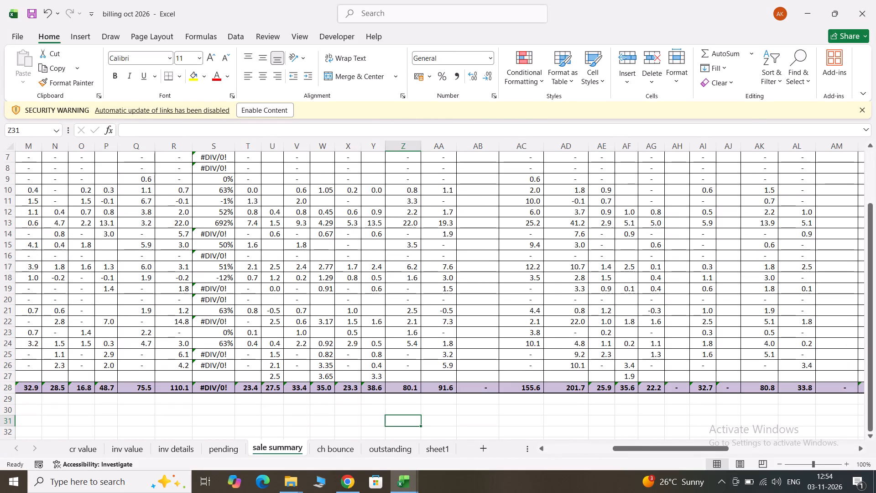
{"action": "key", "text": "Up"}
{"action": "key", "text": "Up"}
{"action": "key", "text": "Up"}
{"action": "key", "text": "Up"}
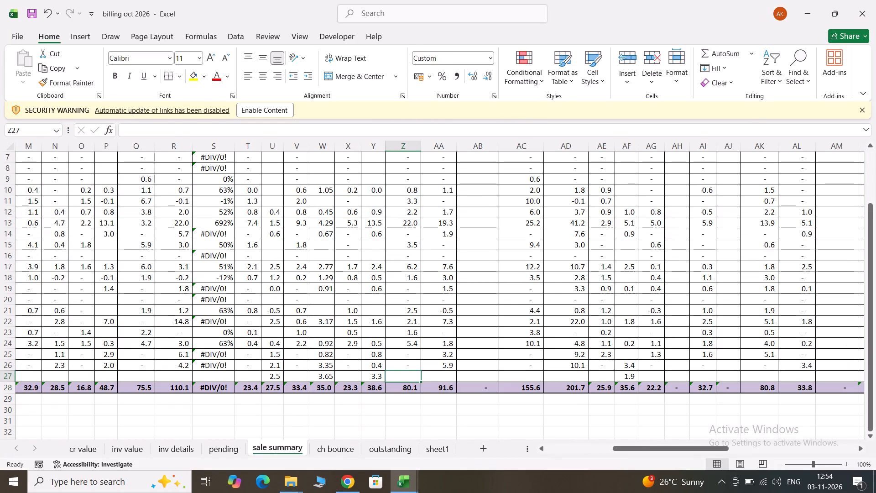
{"action": "key", "text": "Down"}
{"action": "key", "text": "Left"}
{"action": "key", "text": "Left"}
{"action": "key", "text": "Left"}
{"action": "key", "text": "Left"}
{"action": "key", "text": "Left"}
{"action": "key", "text": "Left"}
{"action": "key", "text": "Left"}
{"action": "key", "text": "Left"}
{"action": "key", "text": "Left"}
{"action": "key", "text": "Left"}
{"action": "key", "text": "Left"}
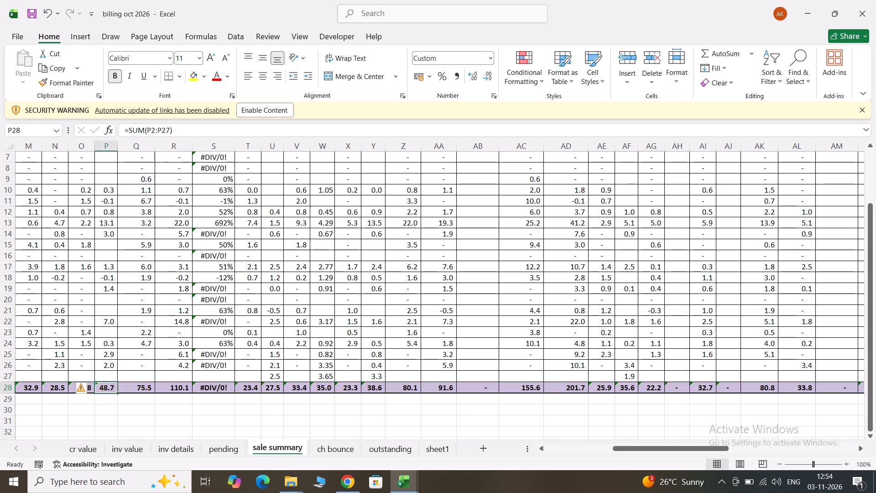
{"action": "key", "text": "Left"}
{"action": "key", "text": "Left"}
{"action": "key", "text": "Left"}
{"action": "key", "text": "Left"}
{"action": "key", "text": "Left"}
{"action": "key", "text": "Left"}
{"action": "key", "text": "Left"}
{"action": "key", "text": "Left"}
{"action": "key", "text": "Left"}
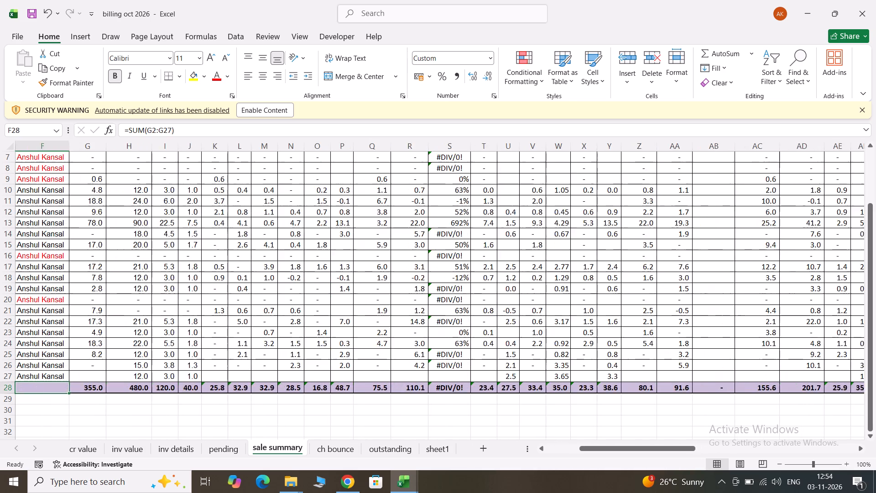
{"action": "key", "text": "Left"}
{"action": "key", "text": "Left"}
Examine the sale summary totals from FY25-26 and the targets through the monthly columns to Jun-26.
{"action": "key", "text": "Right"}
{"action": "key", "text": "Right"}
{"action": "key", "text": "Right"}
{"action": "key", "text": "Right"}
{"action": "key", "text": "Right"}
{"action": "key", "text": "Right"}
{"action": "key", "text": "Right"}
{"action": "key", "text": "Right"}
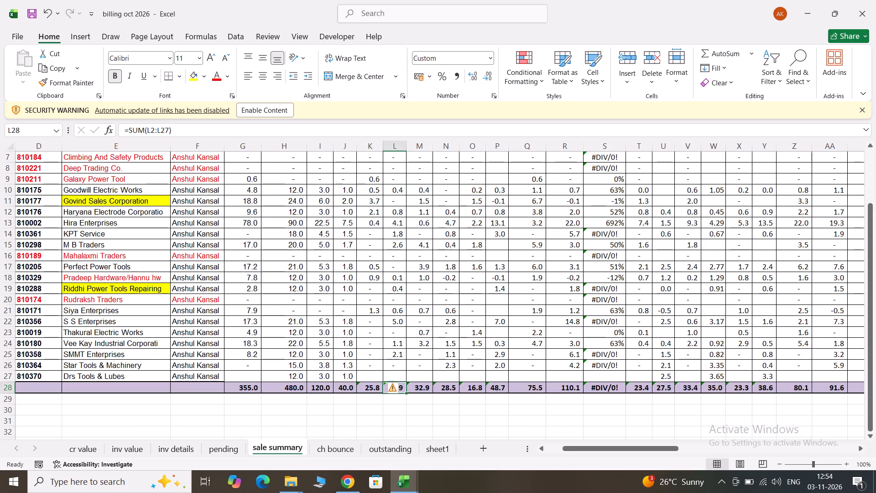
{"action": "key", "text": "Right"}
{"action": "key", "text": "Right"}
{"action": "key", "text": "Right"}
{"action": "key", "text": "Right"}
{"action": "key", "text": "Right"}
{"action": "key", "text": "Left"}
{"action": "key", "text": "Up"}
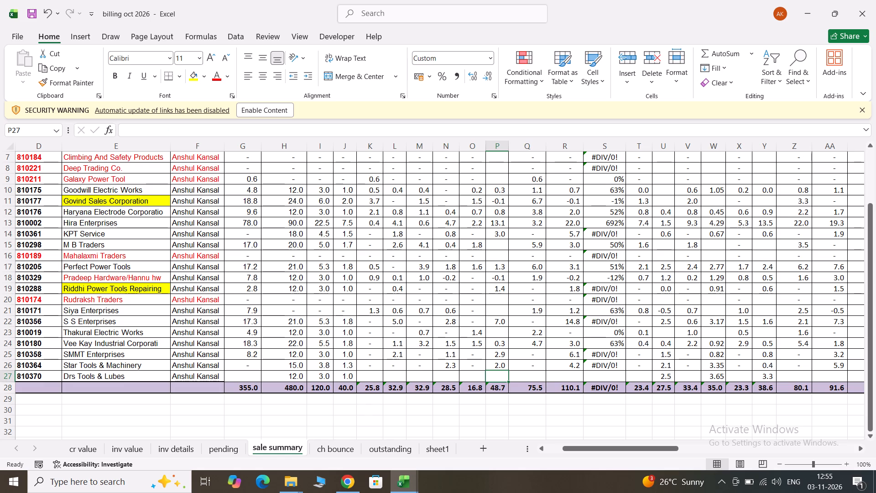
{"action": "key", "text": "Down"}
Examine the sale summary totals from Q1 FY25-26 across the later months and quarters to Feb-26.
{"action": "key", "text": "Right"}
{"action": "key", "text": "Right"}
{"action": "key", "text": "Right"}
{"action": "key", "text": "Right"}
{"action": "key", "text": "Right"}
{"action": "key", "text": "Right"}
{"action": "key", "text": "Right"}
{"action": "key", "text": "Right"}
{"action": "key", "text": "Right"}
{"action": "key", "text": "Right"}
{"action": "key", "text": "Right"}
{"action": "key", "text": "Right"}
{"action": "key", "text": "Right"}
{"action": "key", "text": "Right"}
{"action": "key", "text": "Right"}
{"action": "key", "text": "Right"}
{"action": "key", "text": "Right"}
{"action": "key", "text": "Right"}
{"action": "key", "text": "Right"}
{"action": "key", "text": "Right"}
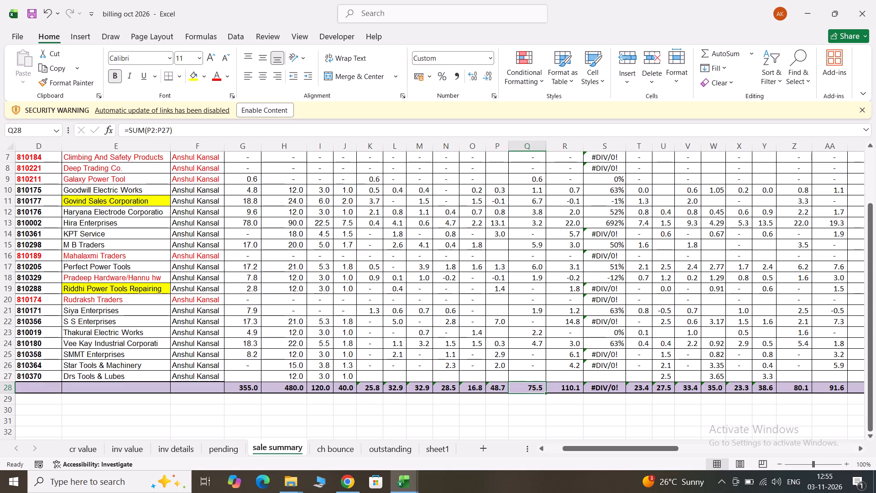
{"action": "key", "text": "Left"}
{"action": "key", "text": "Left"}
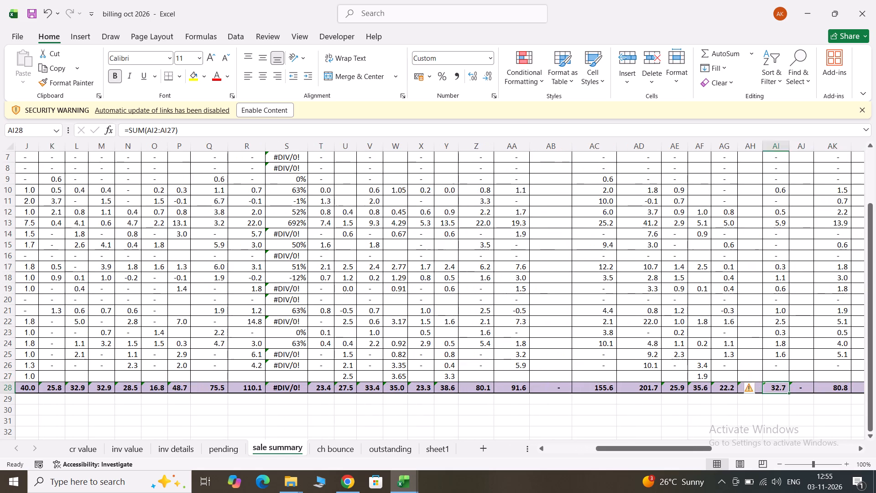
{"action": "key", "text": "Left"}
{"action": "key", "text": "Right"}
{"action": "key", "text": "Right"}
{"action": "key", "text": "Right"}
{"action": "key", "text": "Right"}
{"action": "key", "text": "Right"}
{"action": "key", "text": "Right"}
{"action": "key", "text": "Right"}
{"action": "key", "text": "Right"}
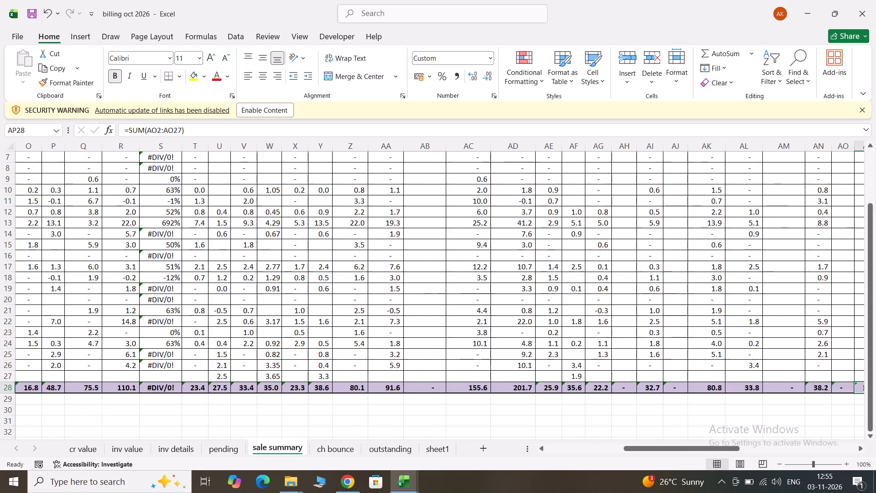
Check the sale summary column headings from Feb-26 back through Q3 FY26-27 and Q3 FY25-26 to Nov-25.
{"action": "key", "text": "Up"}
{"action": "key", "text": "Up"}
{"action": "key", "text": "Up"}
{"action": "key", "text": "Up"}
{"action": "key", "text": "Up"}
{"action": "key", "text": "Up"}
{"action": "key", "text": "Up"}
{"action": "key", "text": "Up"}
{"action": "key", "text": "Up"}
{"action": "key", "text": "Up"}
{"action": "key", "text": "Up"}
{"action": "key", "text": "Up"}
{"action": "key", "text": "Up"}
{"action": "key", "text": "Up"}
{"action": "key", "text": "Up"}
{"action": "key", "text": "Up"}
{"action": "key", "text": "Up"}
{"action": "key", "text": "Up"}
{"action": "key", "text": "Up"}
{"action": "key", "text": "Up"}
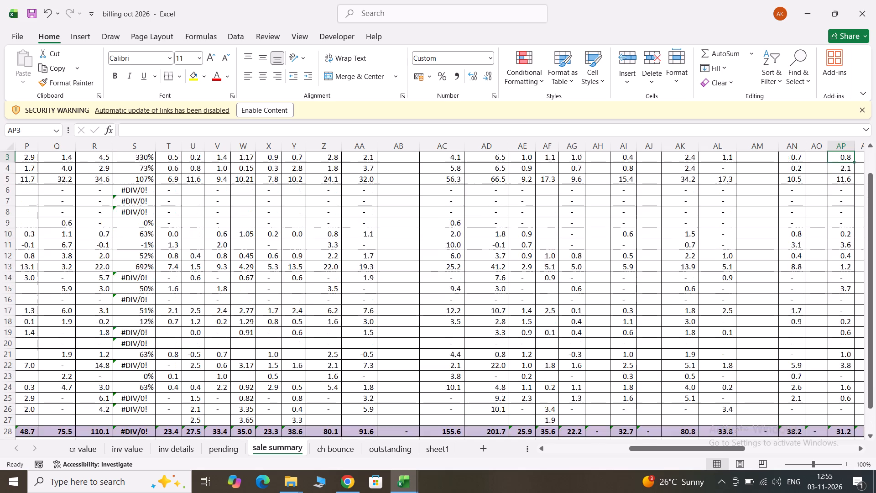
{"action": "key", "text": "Left"}
{"action": "key", "text": "Left"}
{"action": "key", "text": "Left"}
{"action": "key", "text": "Left"}
{"action": "key", "text": "Right"}
{"action": "key", "text": "Left"}
{"action": "key", "text": "Left"}
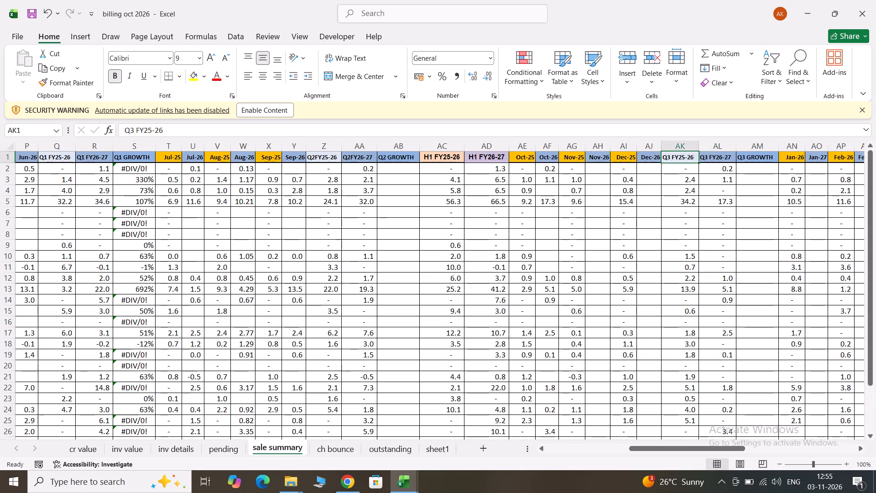
{"action": "key", "text": "Right"}
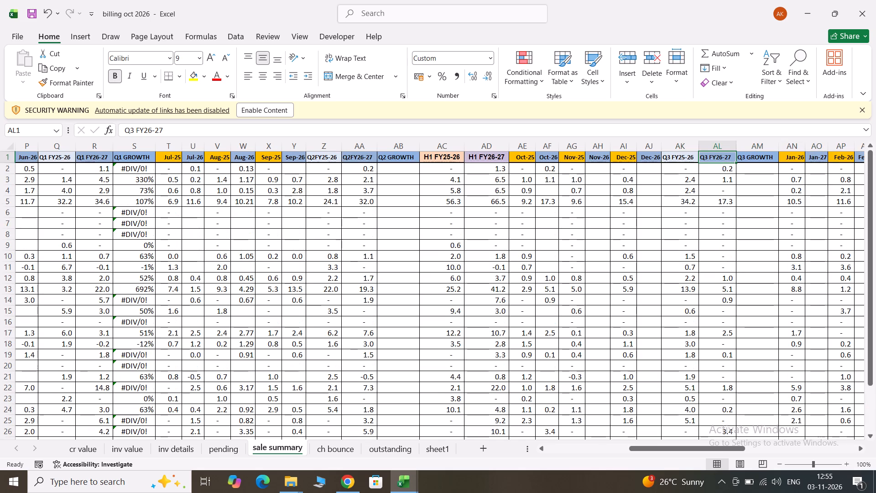
{"action": "key", "text": "Left"}
{"action": "key", "text": "Left"}
{"action": "key", "text": "Left"}
{"action": "key", "text": "Left"}
{"action": "key", "text": "Left"}
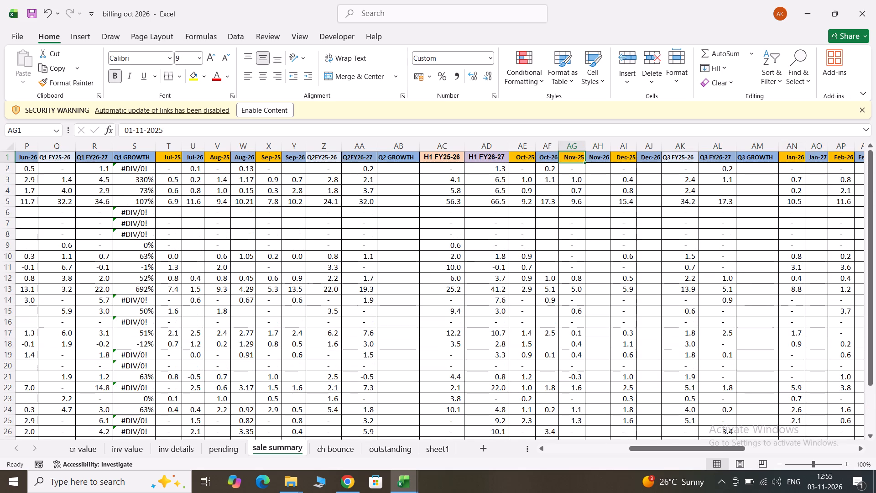
Highlight the Ashoo Enterprises row in the sale summary and examine its targets and monthly, quarterly and half-year sales.
{"action": "key", "text": "Down"}
{"action": "key", "text": "Down"}
{"action": "key", "text": "Down"}
{"action": "key", "text": "Down"}
{"action": "key", "text": "Down"}
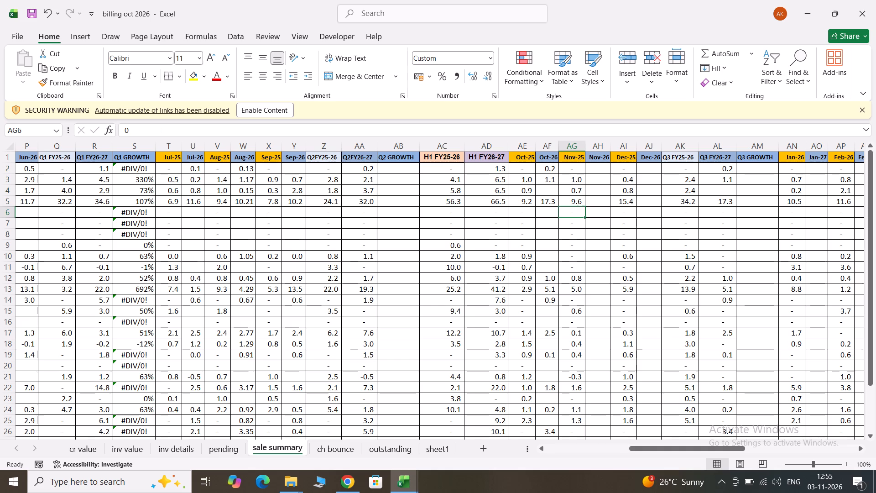
{"action": "key", "text": "Up"}
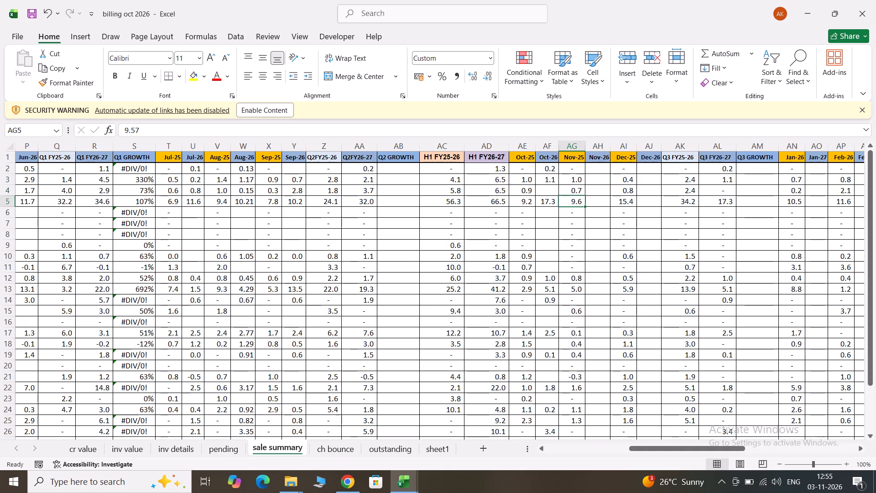
{"action": "left_click", "coordinate": [6, 201]}
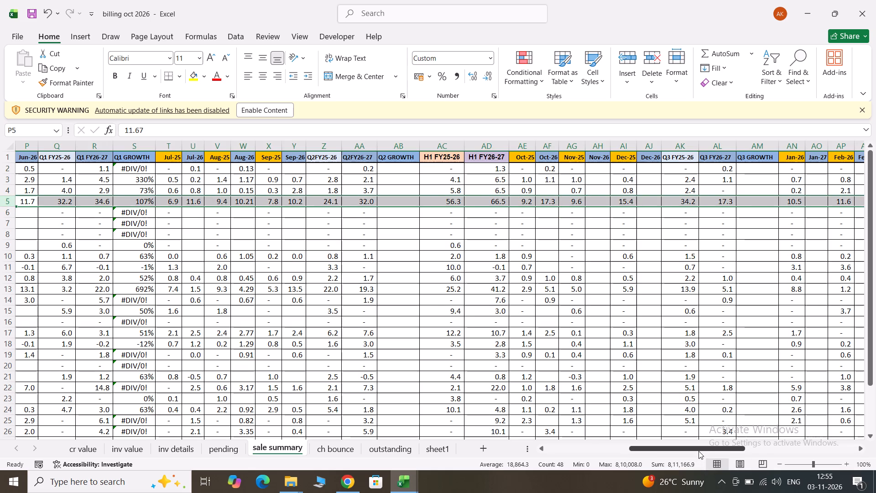
{"action": "left_click_drag", "start_coordinate": [699, 447], "coordinate": [576, 437]}
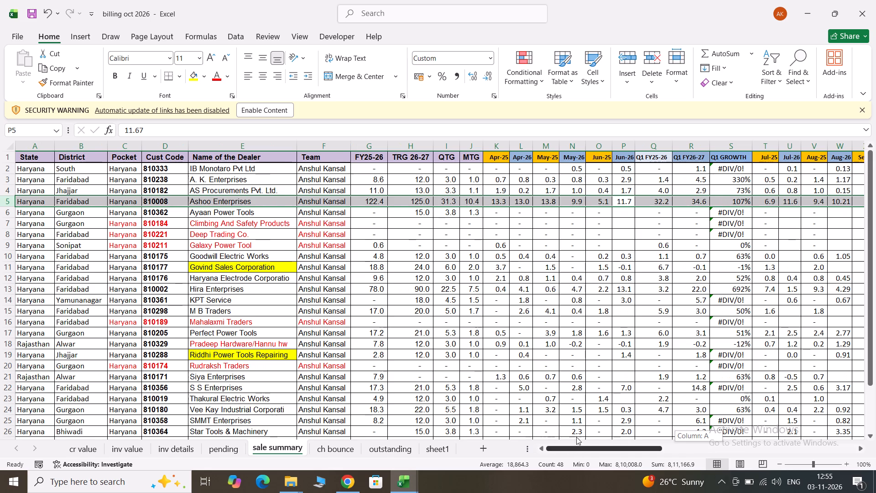
{"action": "left_click_drag", "start_coordinate": [576, 437], "coordinate": [678, 435]}
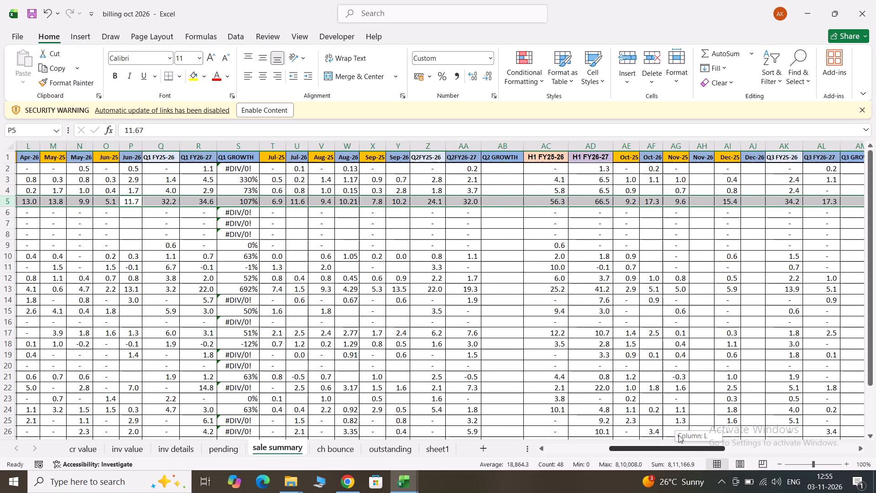
{"action": "left_click_drag", "start_coordinate": [678, 435], "coordinate": [680, 435]}
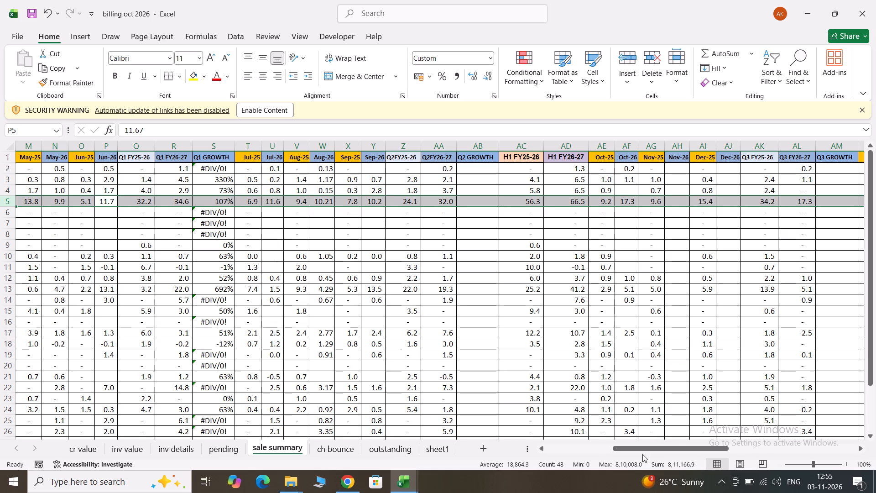
{"action": "left_click_drag", "start_coordinate": [642, 449], "coordinate": [557, 437]}
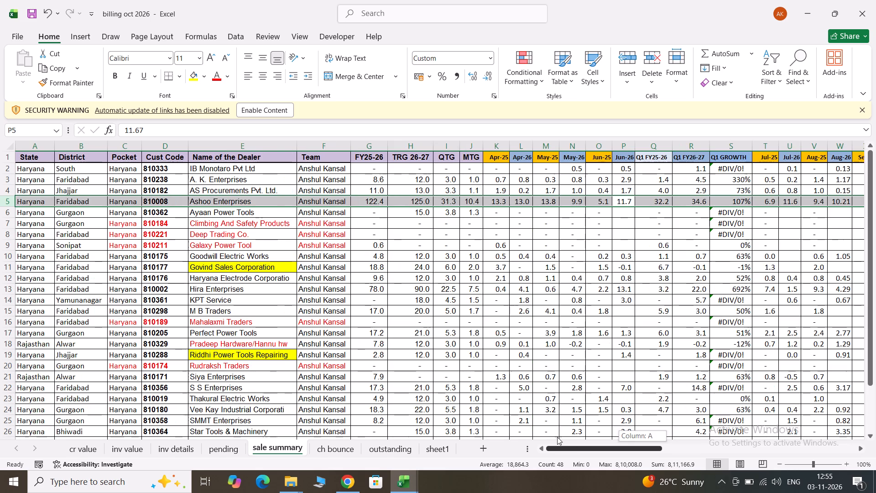
{"action": "left_click_drag", "start_coordinate": [557, 437], "coordinate": [555, 435]}
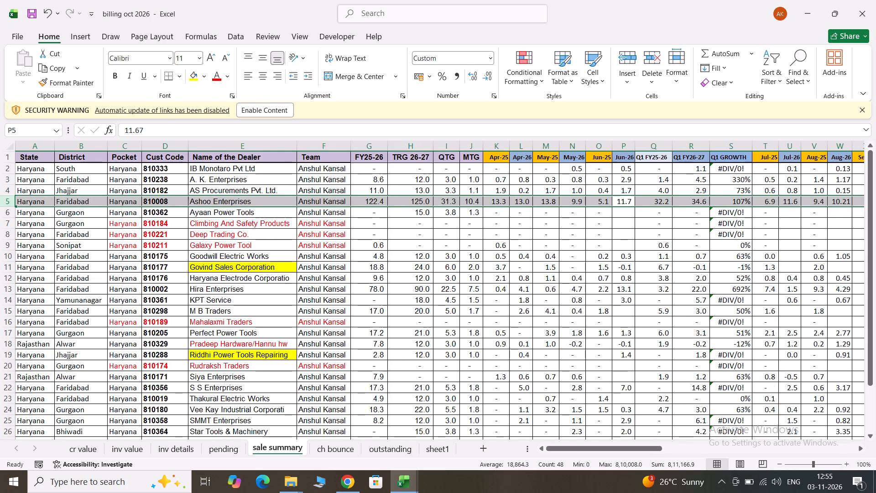
Highlight the Hira Enterprises row and examine its sales across the months and quarters, including the Oct-26 value.
{"action": "left_click", "coordinate": [4, 291]}
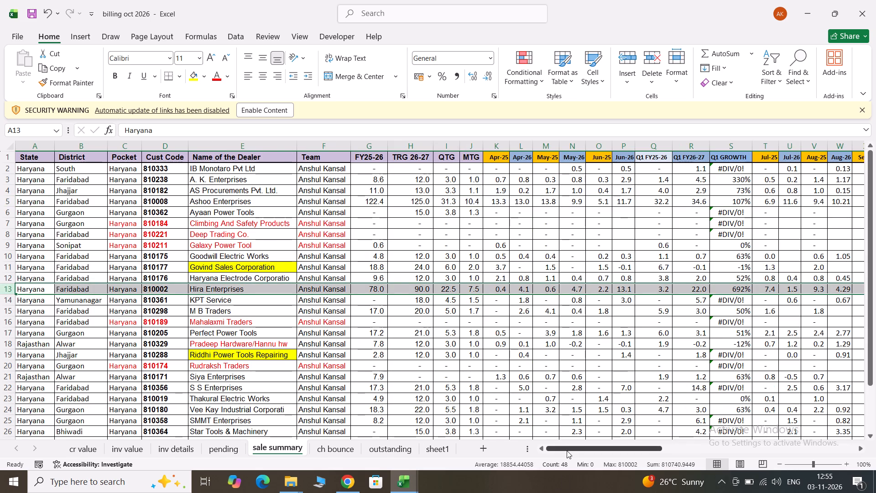
{"action": "left_click_drag", "start_coordinate": [567, 452], "coordinate": [602, 449]}
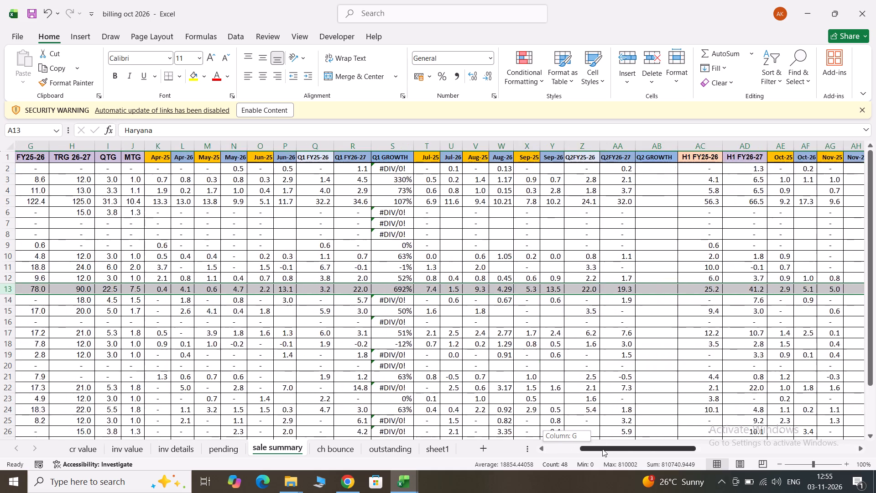
{"action": "left_click_drag", "start_coordinate": [602, 449], "coordinate": [618, 449]}
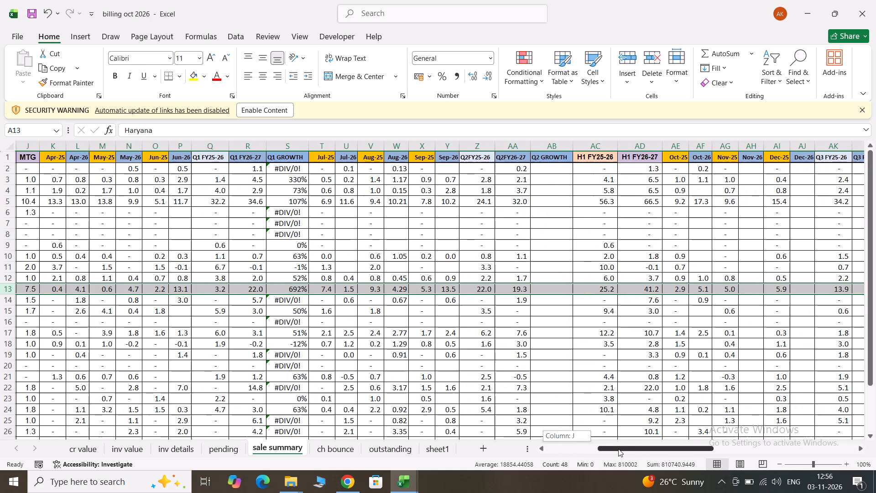
{"action": "left_click_drag", "start_coordinate": [618, 449], "coordinate": [620, 449]}
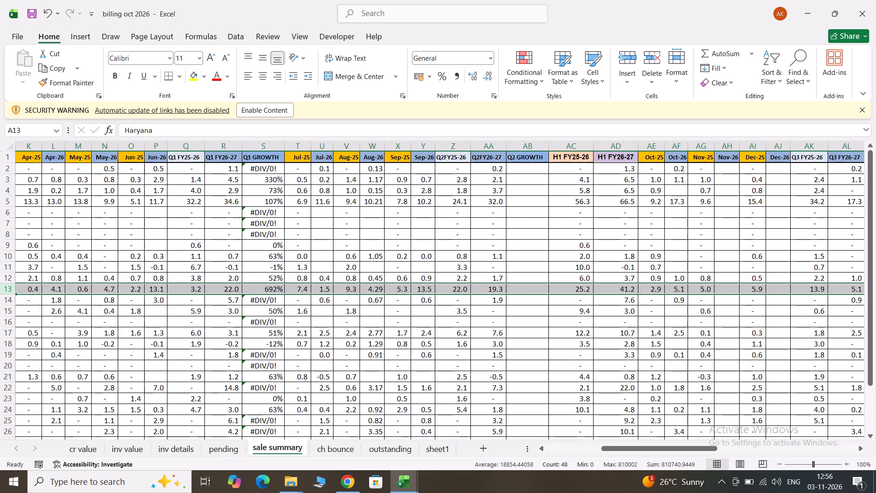
{"action": "left_click", "coordinate": [670, 291]}
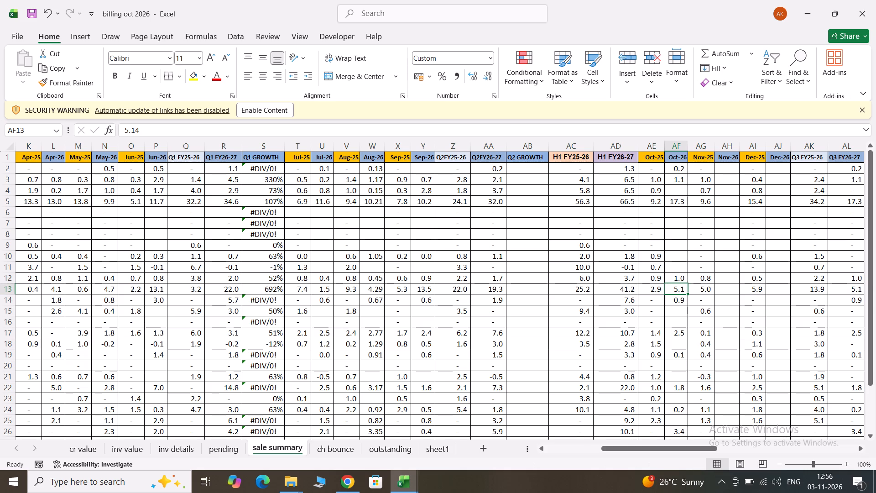
Add filters to the header row of the cr value sheet.
{"action": "left_click", "coordinate": [83, 456]}
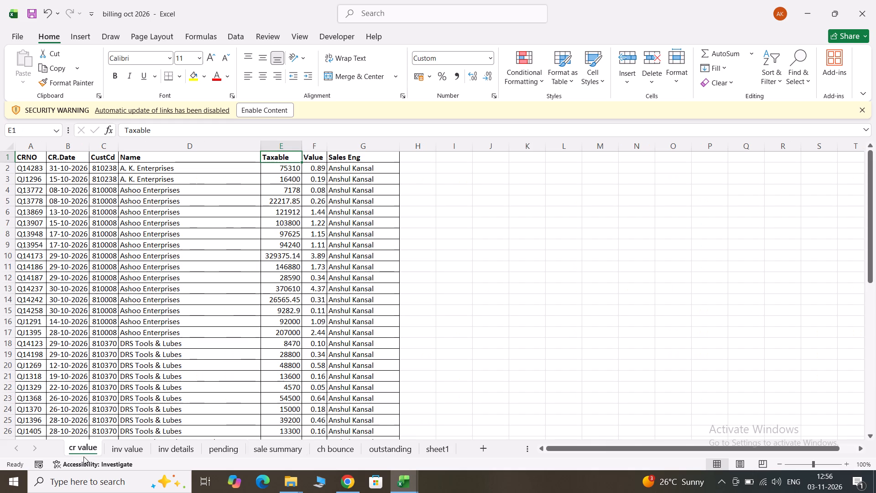
{"action": "left_click", "coordinate": [12, 153]}
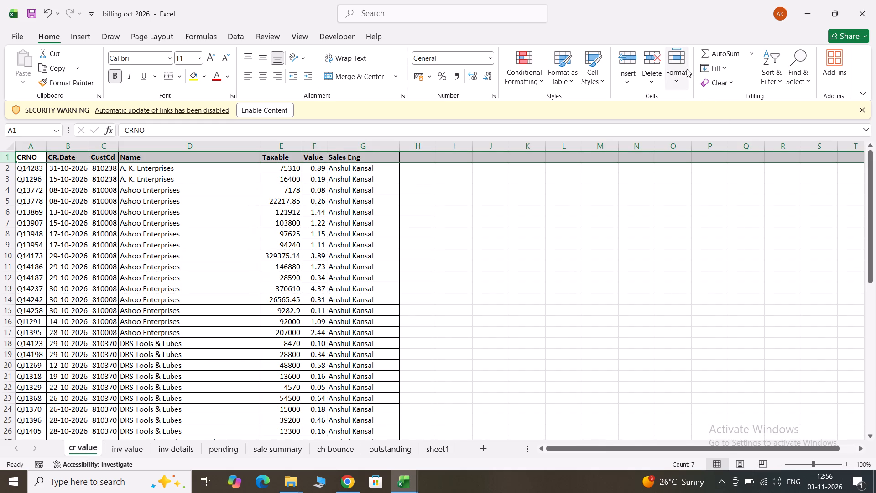
{"action": "left_click", "coordinate": [772, 81]}
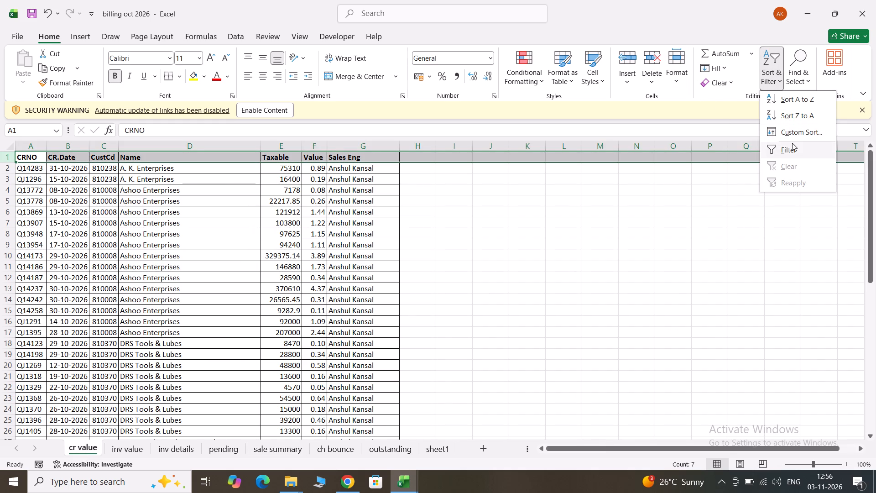
{"action": "left_click", "coordinate": [792, 143]}
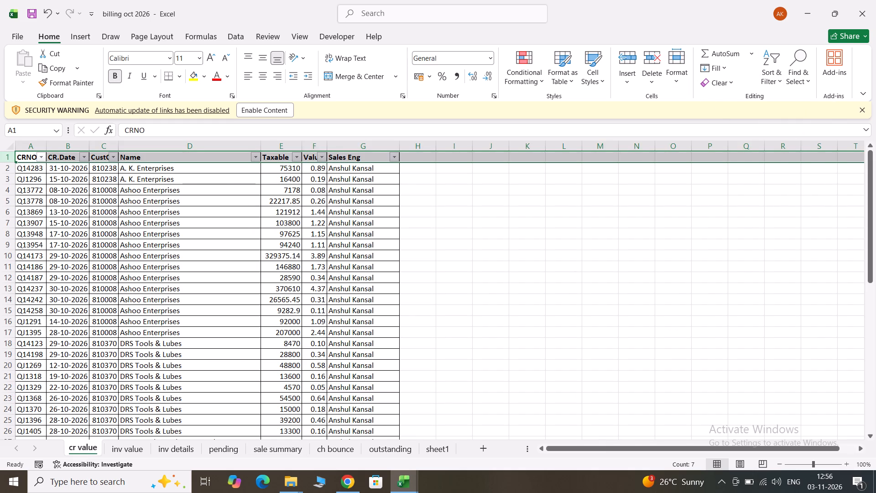
Select the Ashoo Enterprises Taxable amounts in E4:E16 of the cr value sheet to check their sum.
{"action": "left_click", "coordinate": [292, 203]}
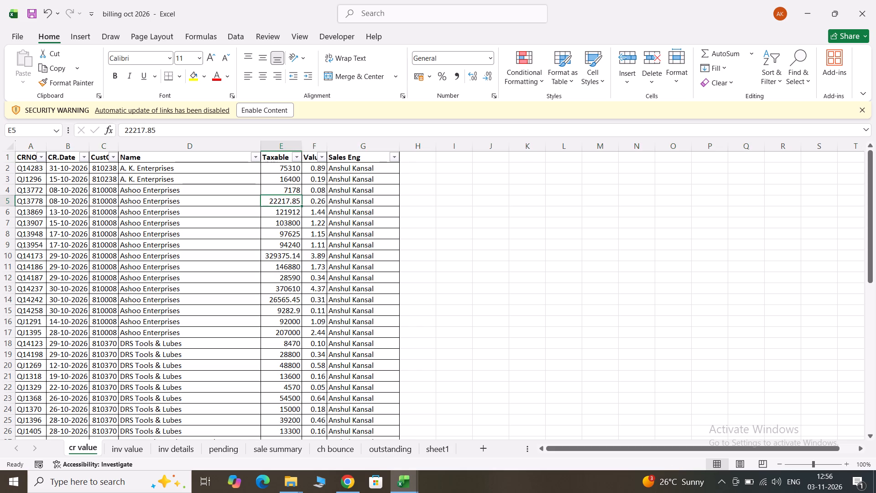
{"action": "key", "text": "Up"}
{"action": "key", "text": "shift+Down"}
{"action": "key", "text": "shift+Down"}
{"action": "key", "text": "shift+Down"}
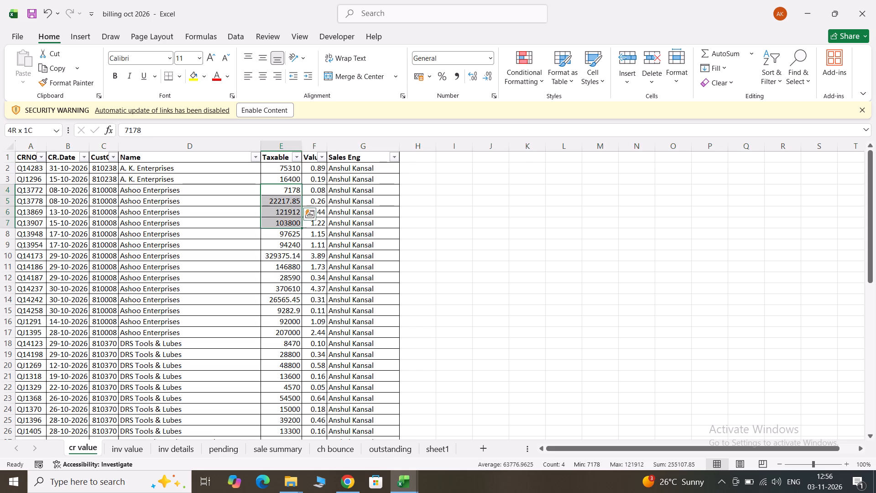
{"action": "key", "text": "shift+Down"}
{"action": "key", "text": "shift+Down"}
{"action": "key", "text": "shift+Down"}
{"action": "key", "text": "shift+Down"}
{"action": "key", "text": "shift+Down"}
{"action": "key", "text": "shift+Down"}
{"action": "key", "text": "shift+Down"}
{"action": "key", "text": "shift+Down"}
{"action": "key", "text": "shift+Down"}
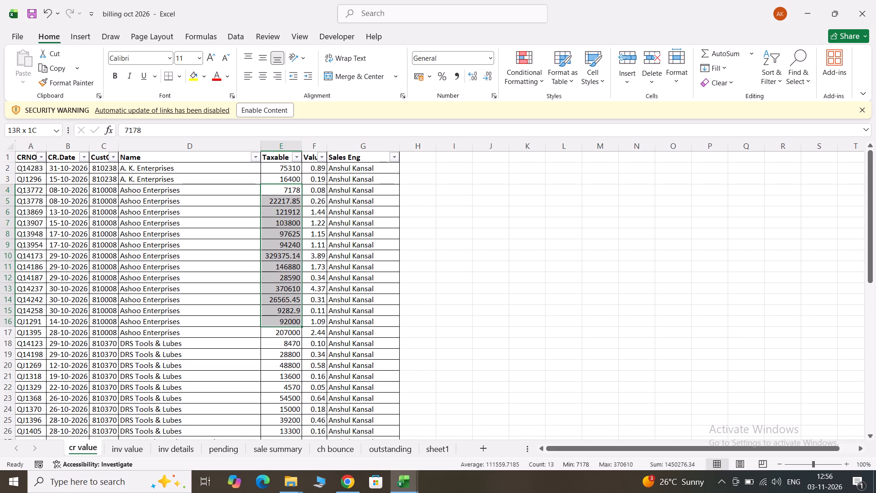
Select the DRS Tools & Lubes Taxable amounts in E18:E26 to check their sum.
{"action": "left_click", "coordinate": [286, 379]}
{"action": "key", "text": "Down"}
{"action": "key", "text": "Down"}
{"action": "key", "text": "Up"}
{"action": "key", "text": "Up"}
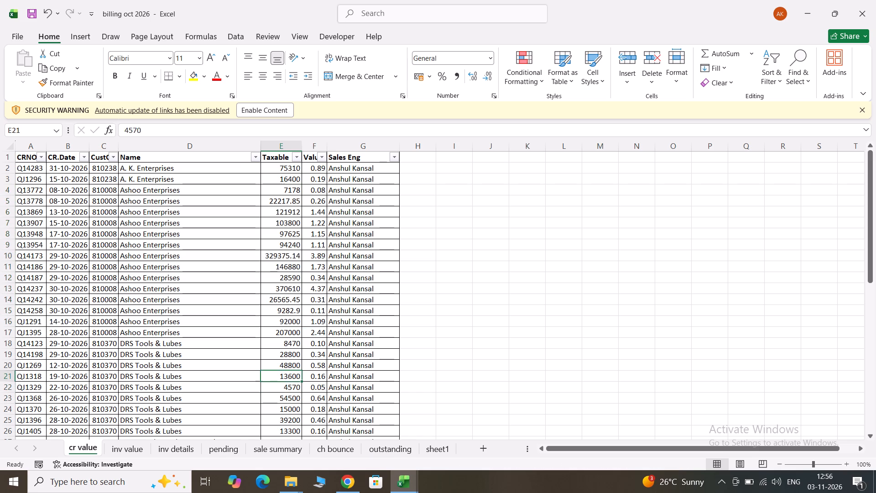
{"action": "key", "text": "Up"}
{"action": "key", "text": "Up"}
{"action": "key", "text": "Up"}
{"action": "key", "text": "shift+Down"}
{"action": "key", "text": "shift+Down"}
{"action": "key", "text": "shift+Down"}
{"action": "key", "text": "shift+Down"}
{"action": "key", "text": "shift+Down"}
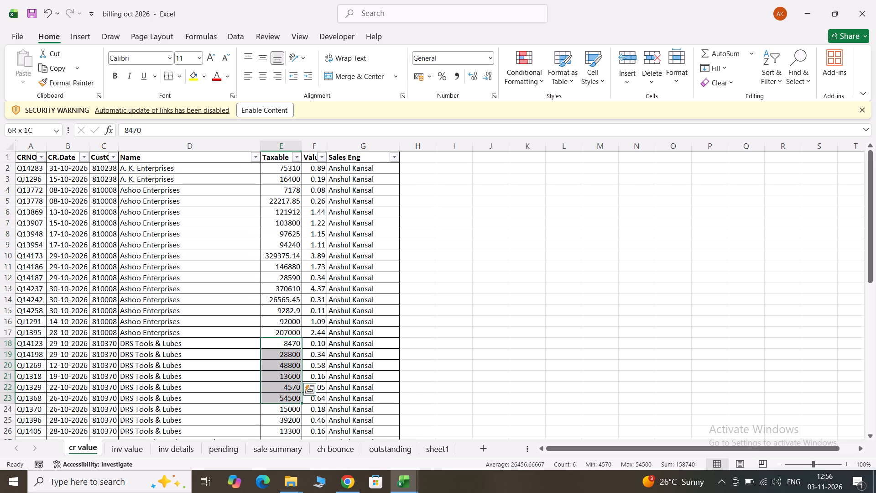
{"action": "key", "text": "shift+Down"}
{"action": "key", "text": "shift+Down"}
{"action": "key", "text": "shift+Down"}
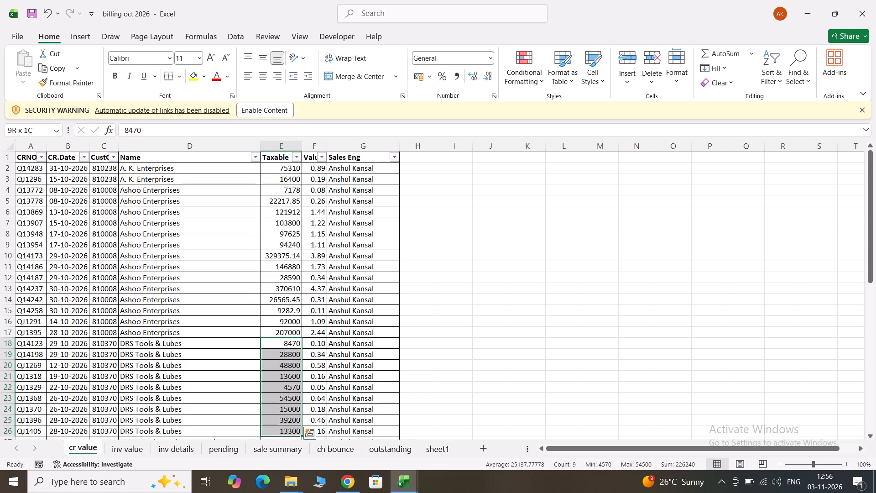
Select the Hira Enterprises Taxable amounts in E30:E43 to check their sum.
{"action": "key", "text": "Down"}
{"action": "key", "text": "Down"}
{"action": "key", "text": "Down"}
{"action": "key", "text": "Down"}
{"action": "key", "text": "Down"}
{"action": "key", "text": "Down"}
{"action": "key", "text": "Down"}
{"action": "key", "text": "Down"}
{"action": "key", "text": "Down"}
{"action": "key", "text": "Down"}
{"action": "key", "text": "Down"}
{"action": "key", "text": "Down"}
{"action": "key", "text": "Down"}
{"action": "key", "text": "Down"}
{"action": "key", "text": "Down"}
{"action": "key", "text": "Down"}
{"action": "key", "text": "Down"}
{"action": "key", "text": "Down"}
{"action": "key", "text": "Down"}
{"action": "key", "text": "Down"}
{"action": "key", "text": "Down"}
{"action": "key", "text": "Down"}
{"action": "key", "text": "Down"}
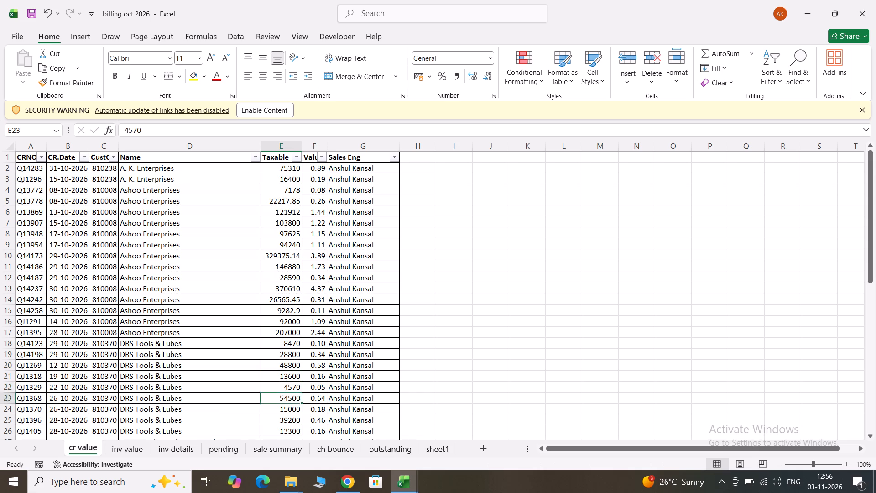
{"action": "key", "text": "Down"}
{"action": "key", "text": "Down"}
{"action": "key", "text": "Down"}
{"action": "key", "text": "Down"}
{"action": "key", "text": "Down"}
{"action": "key", "text": "Down"}
{"action": "key", "text": "Down"}
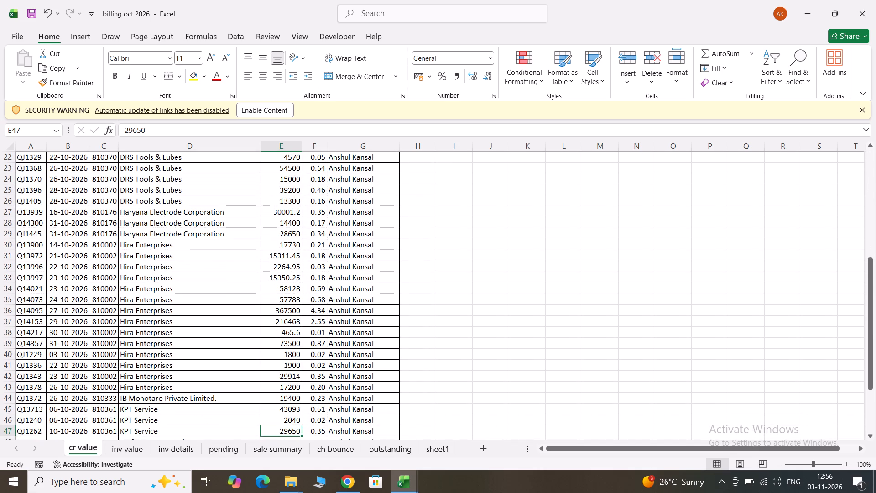
{"action": "left_click", "coordinate": [286, 246]}
{"action": "key", "text": "shift+Down"}
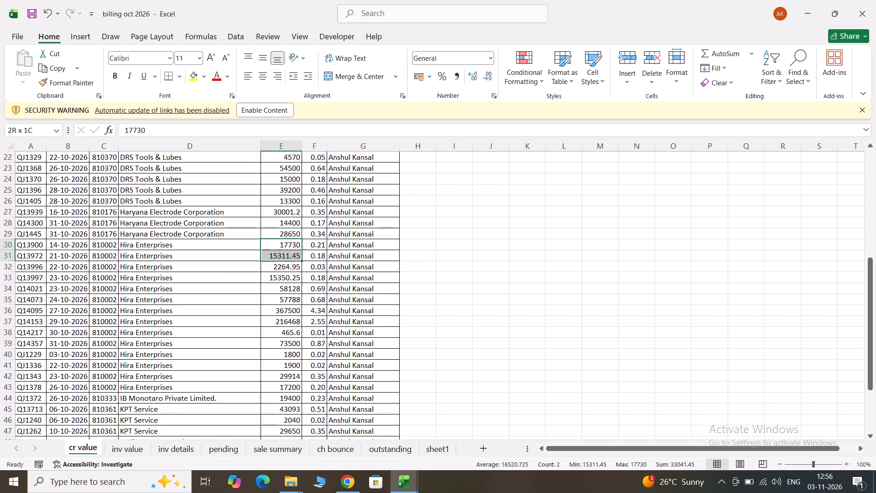
{"action": "key", "text": "shift+Down"}
{"action": "key", "text": "shift+Down"}
{"action": "key", "text": "shift+Down"}
{"action": "key", "text": "shift+Down"}
{"action": "key", "text": "shift+Down"}
{"action": "key", "text": "shift+Down"}
{"action": "key", "text": "shift+Down"}
{"action": "key", "text": "shift+Down"}
{"action": "key", "text": "shift+Down"}
{"action": "key", "text": "shift+Down"}
{"action": "key", "text": "shift+Down"}
{"action": "key", "text": "shift+Down"}
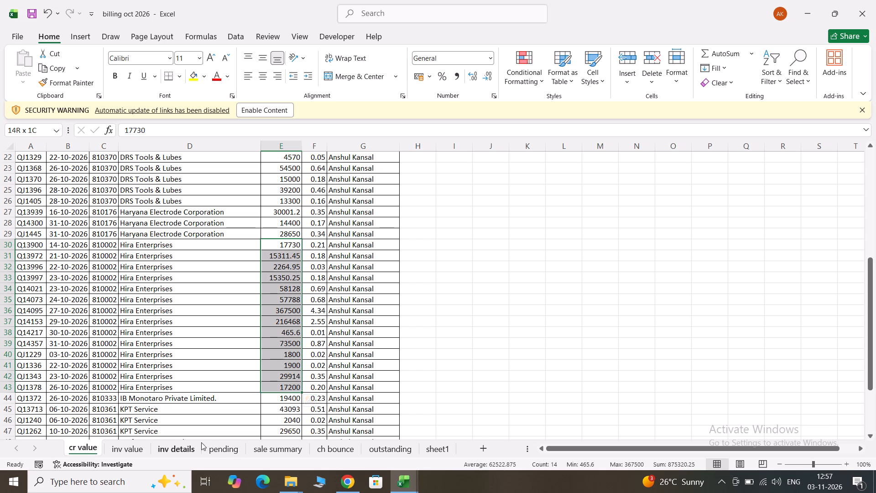
Check the Perfect Power Tools Taxable amount, and select the S S Enterprises amounts in E49:E51 to check their sum.
{"action": "left_click", "coordinate": [247, 433]}
{"action": "key", "text": "Down"}
{"action": "key", "text": "Down"}
{"action": "key", "text": "Down"}
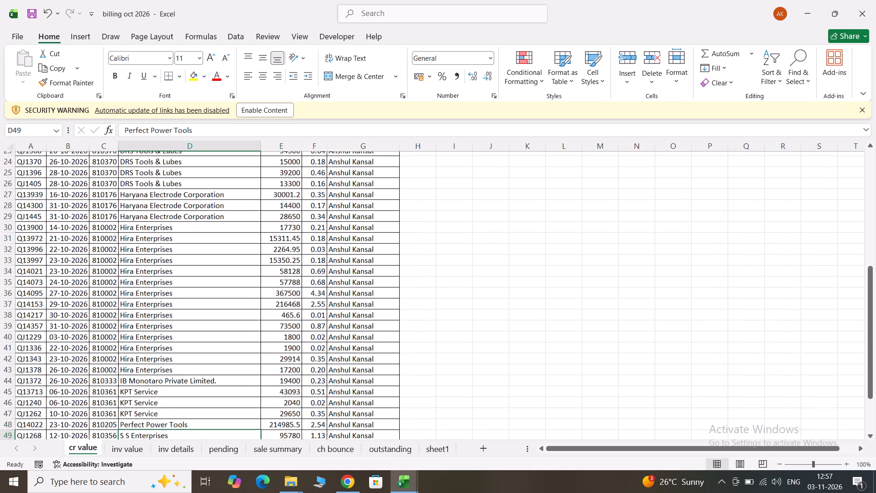
{"action": "key", "text": "Down"}
{"action": "key", "text": "Down"}
{"action": "key", "text": "Down"}
{"action": "key", "text": "Up"}
{"action": "key", "text": "Up"}
{"action": "key", "text": "Up"}
{"action": "key", "text": "Up"}
{"action": "key", "text": "Up"}
{"action": "key", "text": "Right"}
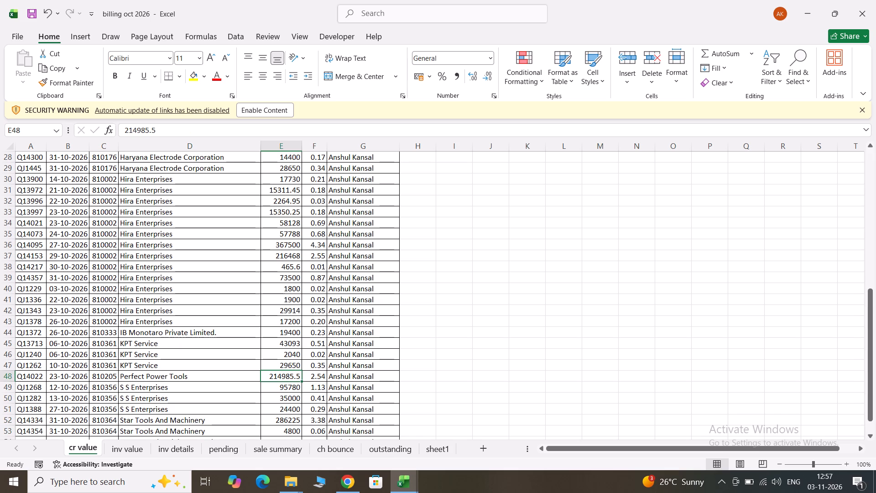
{"action": "key", "text": "Down"}
{"action": "key", "text": "shift+Down"}
{"action": "key", "text": "shift+Down"}
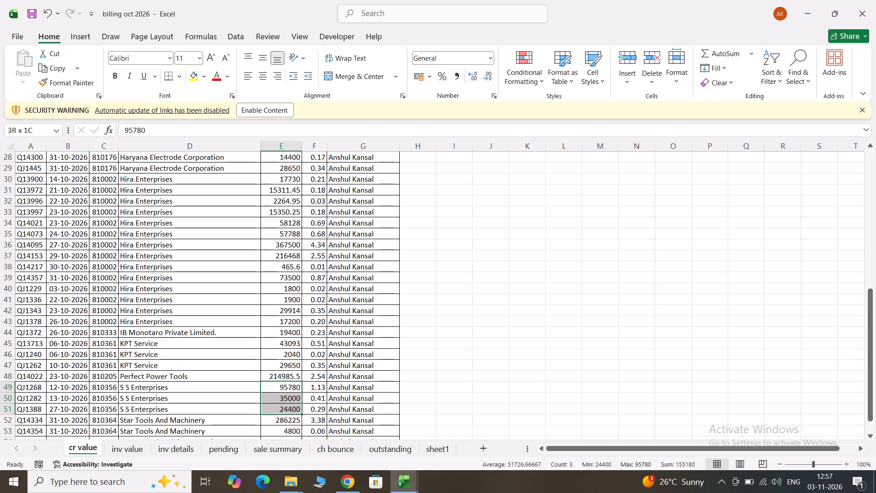
Examine the last customer rows of the cr value sheet, from Star Tools And Machinery to Vee Kay Industrial Corporation, and return towards the Haryana Electrode rows.
{"action": "left_click", "coordinate": [235, 431]}
{"action": "key", "text": "Down"}
{"action": "key", "text": "Down"}
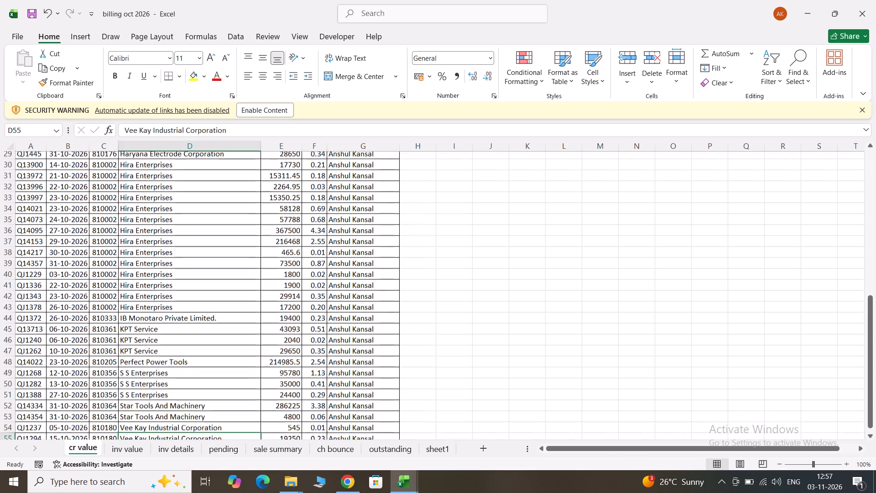
{"action": "key", "text": "Down"}
{"action": "key", "text": "Down"}
{"action": "key", "text": "Up"}
{"action": "key", "text": "Up"}
{"action": "key", "text": "Up"}
{"action": "key", "text": "Up"}
{"action": "key", "text": "Up"}
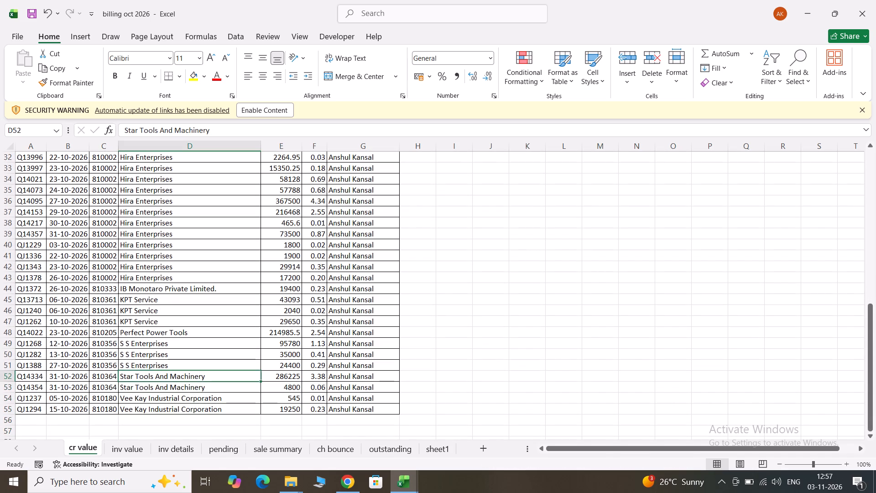
{"action": "key", "text": "Up"}
{"action": "key", "text": "Up"}
{"action": "key", "text": "Up"}
{"action": "key", "text": "Up"}
{"action": "key", "text": "Up"}
{"action": "key", "text": "Up"}
{"action": "key", "text": "Up"}
{"action": "key", "text": "Up"}
{"action": "key", "text": "Up"}
{"action": "key", "text": "Up"}
{"action": "key", "text": "Up"}
{"action": "key", "text": "Up"}
{"action": "key", "text": "Up"}
{"action": "key", "text": "Up"}
{"action": "key", "text": "Up"}
{"action": "key", "text": "Up"}
{"action": "key", "text": "Up"}
{"action": "key", "text": "Up"}
{"action": "key", "text": "Up"}
{"action": "key", "text": "Up"}
{"action": "key", "text": "Up"}
{"action": "key", "text": "Up"}
{"action": "key", "text": "Up"}
{"action": "key", "text": "Up"}
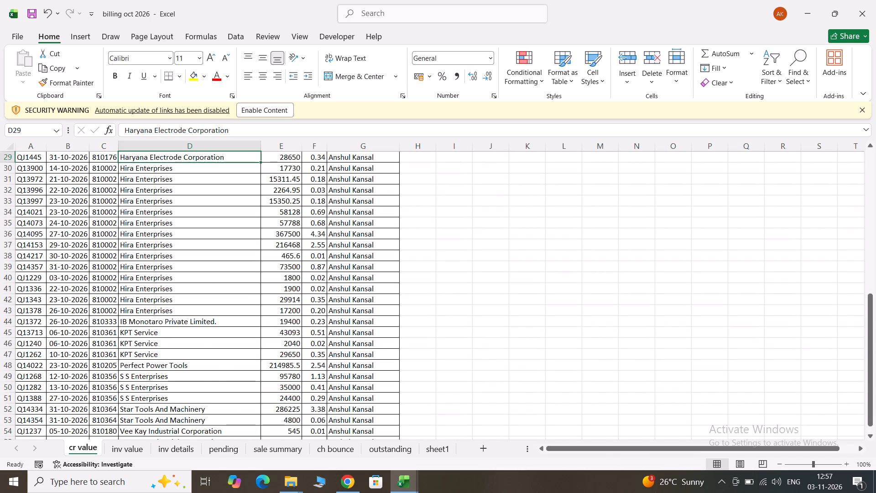
Add filters to the header row of the inv value sheet.
{"action": "left_click", "coordinate": [112, 446]}
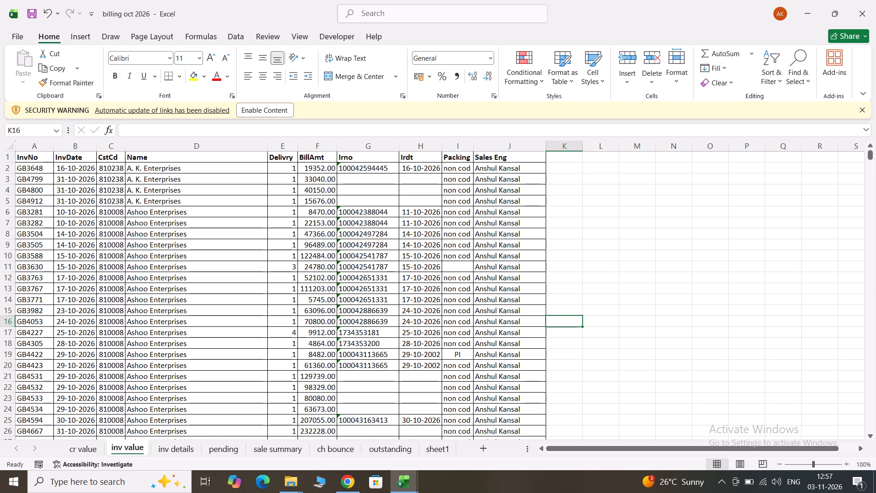
{"action": "left_click", "coordinate": [12, 151]}
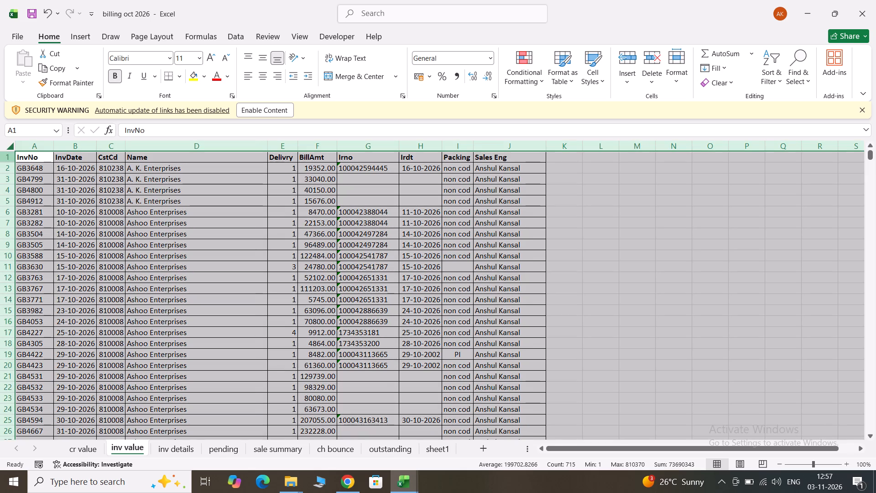
{"action": "left_click", "coordinate": [0, 159]}
{"action": "left_click", "coordinate": [774, 73]}
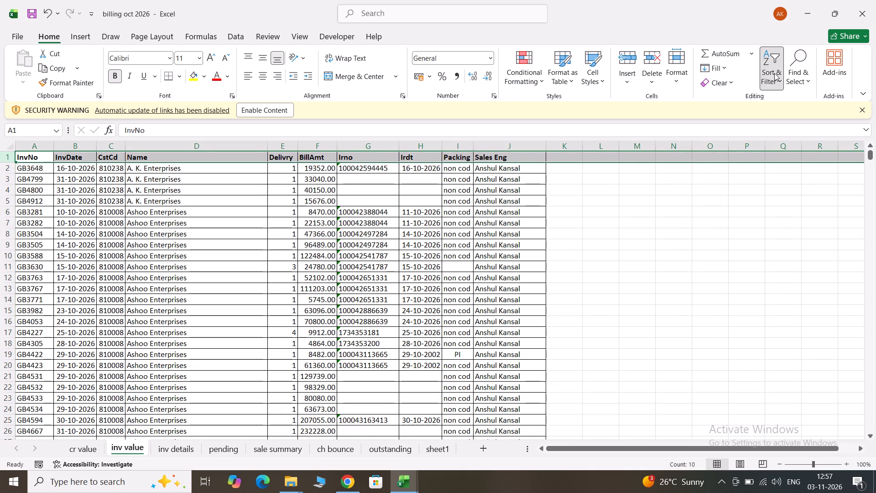
{"action": "left_click", "coordinate": [788, 147]}
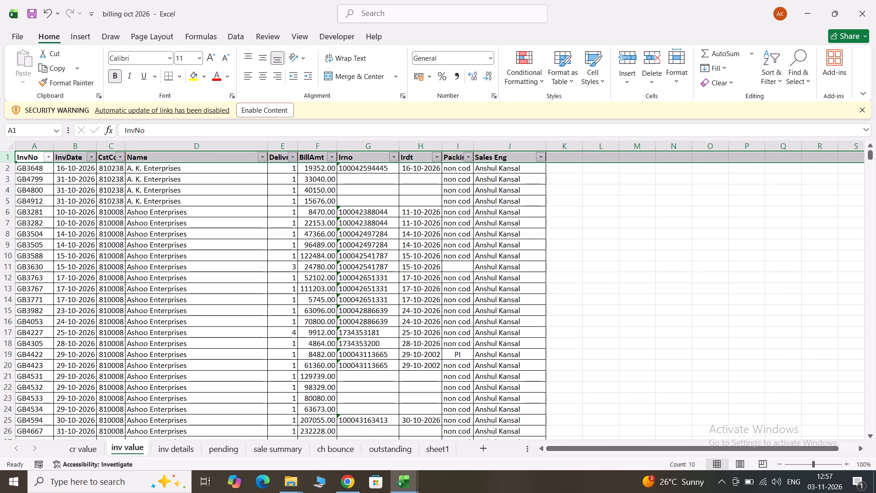
Filter the inv value sheet's Name column by hira to show only the Hira Enterprises invoices.
{"action": "left_click", "coordinate": [261, 149]}
{"action": "left_click", "coordinate": [261, 157]}
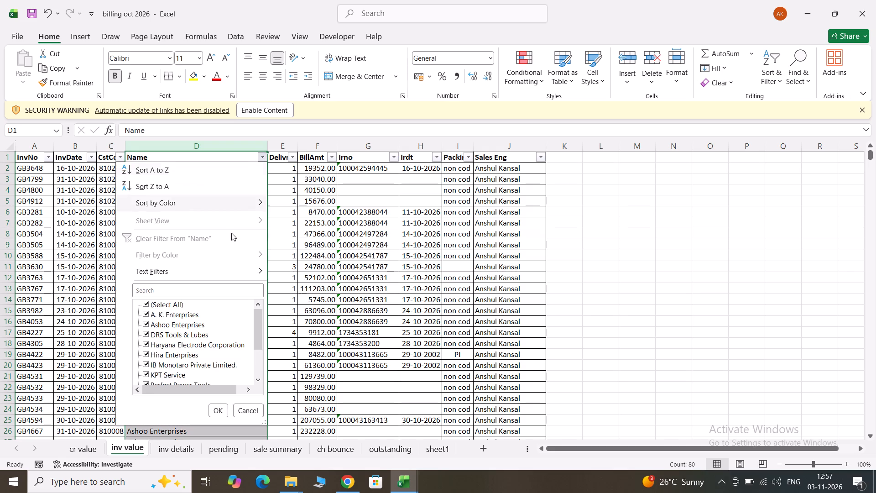
{"action": "left_click", "coordinate": [190, 287]}
{"action": "type", "text": "hira"}
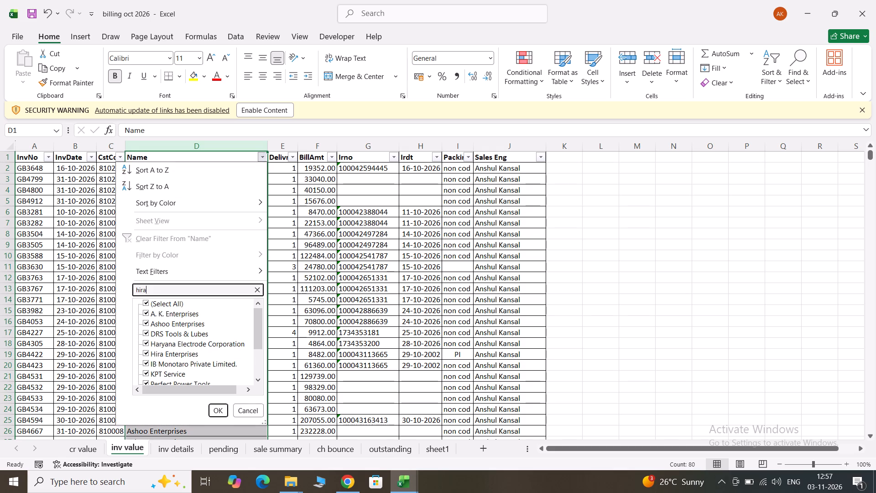
{"action": "key", "text": "Return"}
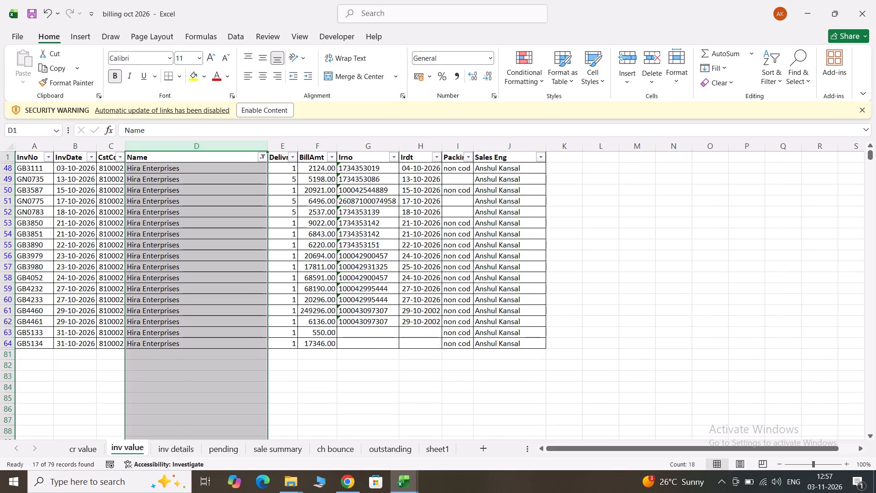
Select all the filtered Hira Enterprises BillAmt values in the inv value sheet, rows 48 to 64, to check their sum.
{"action": "left_click", "coordinate": [413, 384]}
{"action": "left_click", "coordinate": [321, 165]}
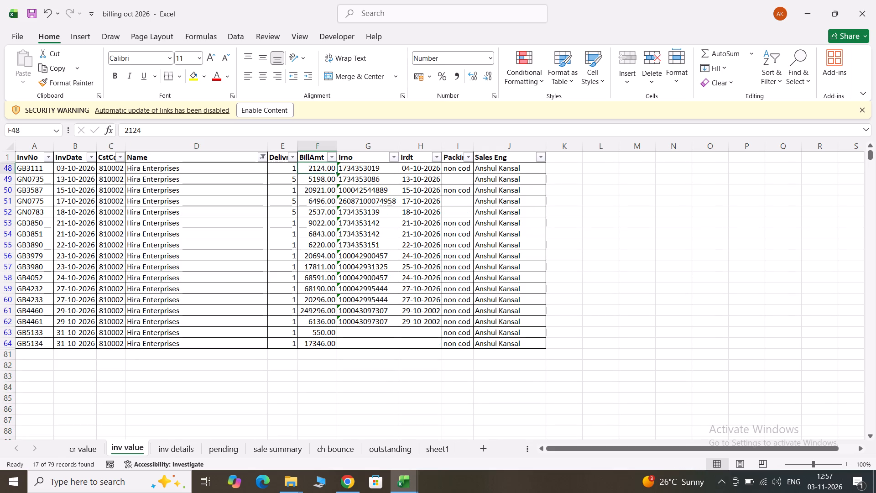
{"action": "key", "text": "shift+Down"}
{"action": "key", "text": "shift+Down"}
{"action": "key", "text": "shift+Down"}
{"action": "key", "text": "shift+Down"}
{"action": "key", "text": "shift+Down"}
{"action": "key", "text": "shift+Down"}
{"action": "key", "text": "shift+Down"}
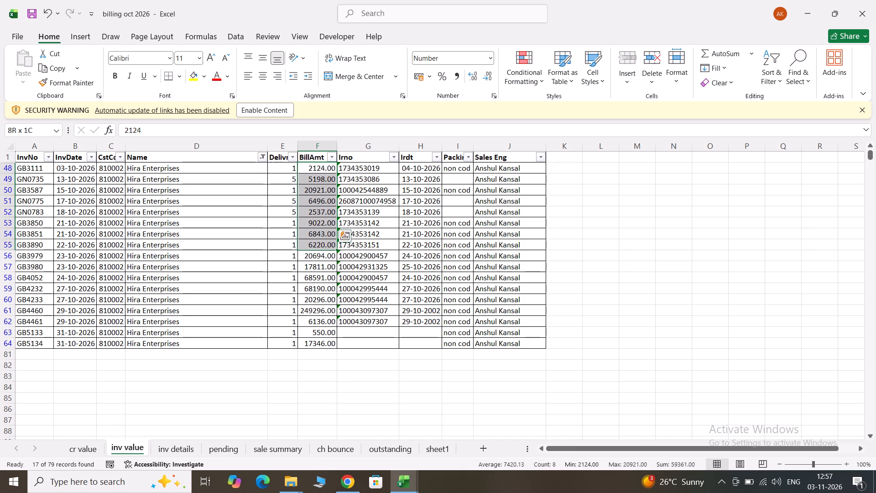
{"action": "key", "text": "shift+Down"}
{"action": "key", "text": "shift+Down"}
{"action": "key", "text": "shift+Down"}
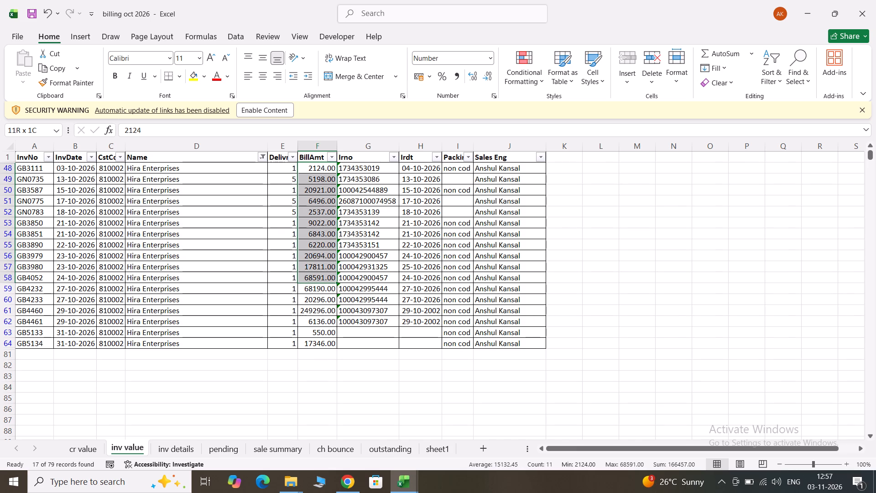
{"action": "key", "text": "shift+Down"}
{"action": "key", "text": "shift+Down"}
{"action": "key", "text": "shift+Down"}
{"action": "key", "text": "shift+Down"}
{"action": "key", "text": "shift+Down"}
{"action": "key", "text": "shift+Down"}
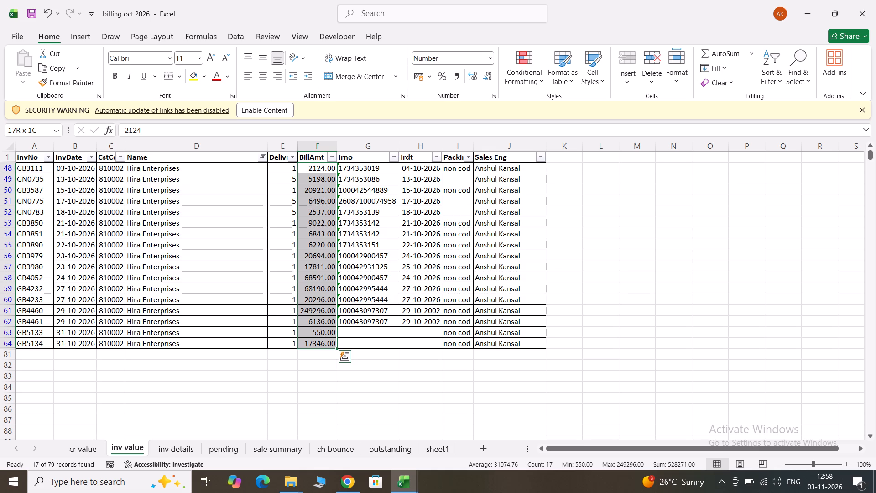
Select the Ashoo Enterprises values in the pending sheet's Value column, rows 2 to 9, to check their sum.
{"action": "left_click", "coordinate": [182, 446]}
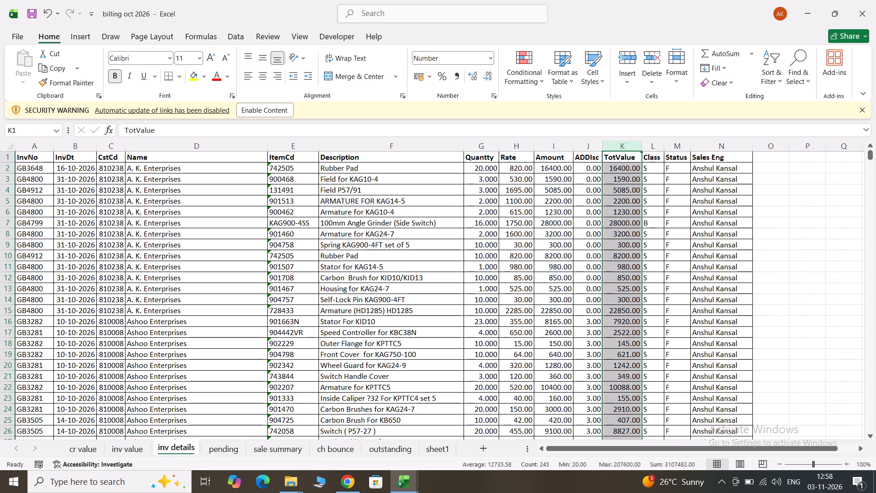
{"action": "left_click", "coordinate": [238, 451]}
{"action": "left_click", "coordinate": [409, 263]}
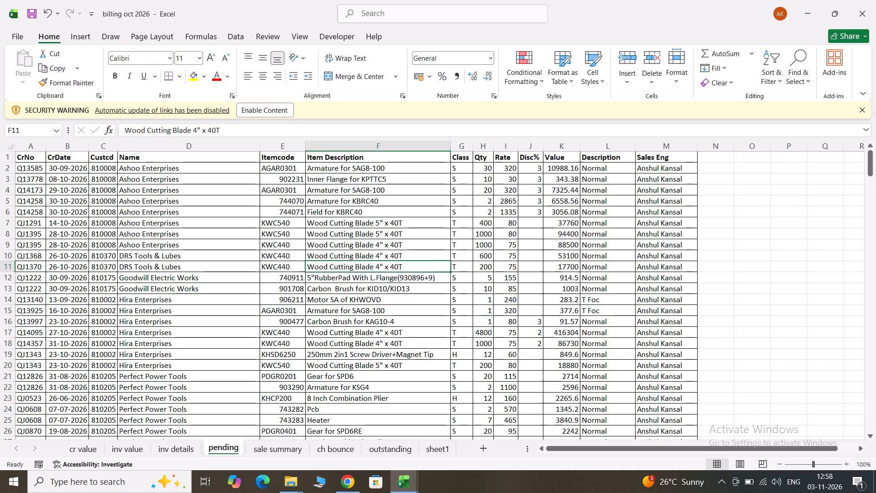
{"action": "left_click", "coordinate": [553, 173]}
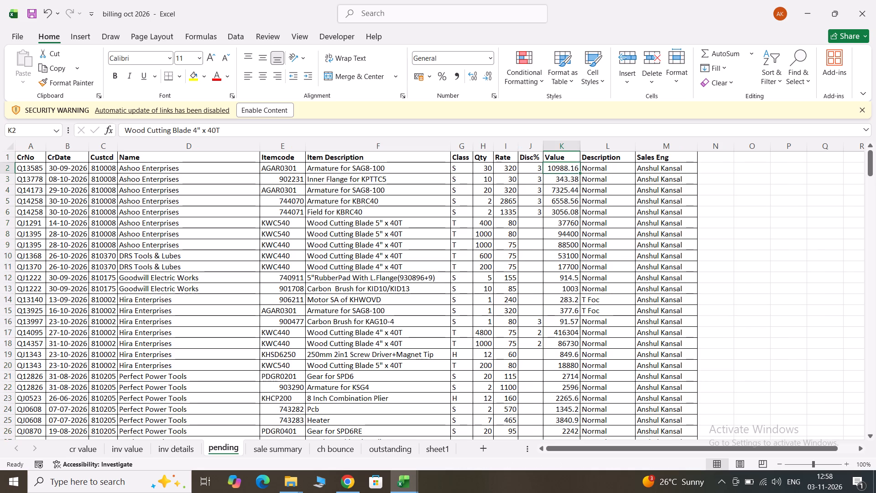
{"action": "key", "text": "shift+Down"}
{"action": "key", "text": "shift+Down"}
{"action": "key", "text": "shift+Down"}
{"action": "key", "text": "shift+Down"}
{"action": "key", "text": "shift+Down"}
{"action": "key", "text": "shift+Down"}
{"action": "key", "text": "shift+Down"}
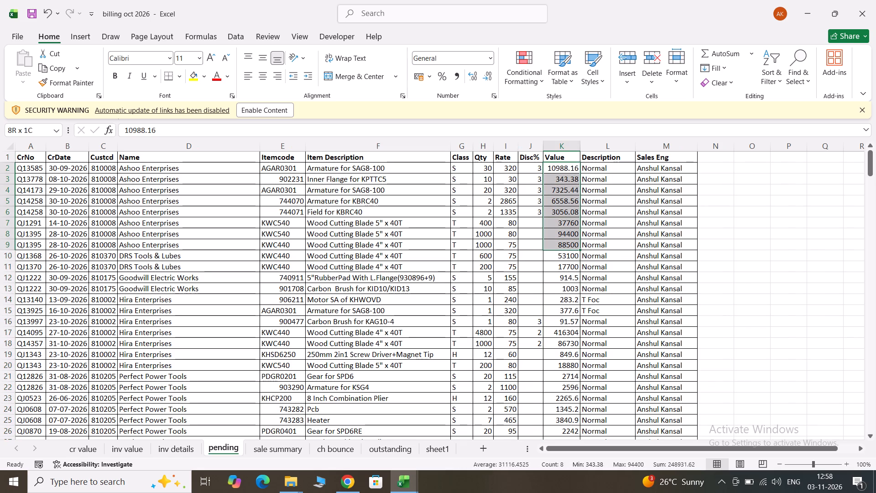
{"action": "key", "text": "shift+Left"}
{"action": "key", "text": "shift+Left"}
{"action": "key", "text": "shift+Left"}
{"action": "key", "text": "shift+Left"}
{"action": "key", "text": "shift+Left"}
{"action": "key", "text": "shift+Right"}
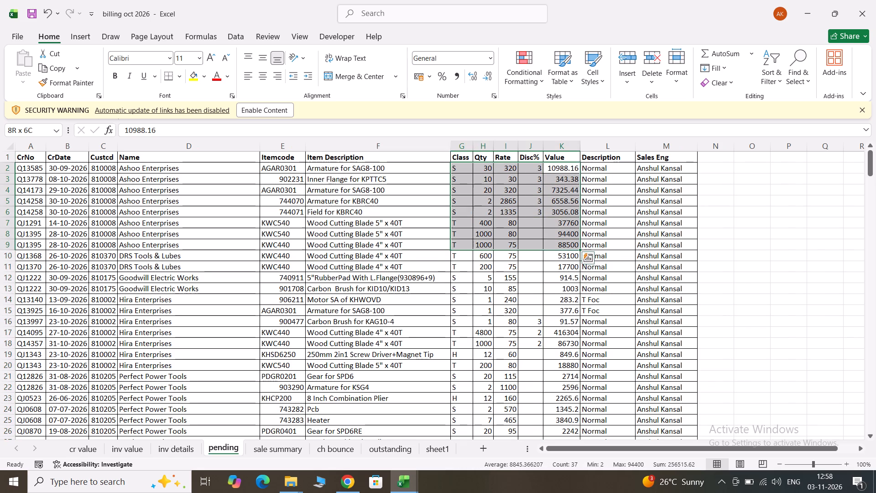
{"action": "key", "text": "shift+Right"}
{"action": "key", "text": "shift+Right"}
{"action": "key", "text": "shift+Right"}
{"action": "key", "text": "shift+Right"}
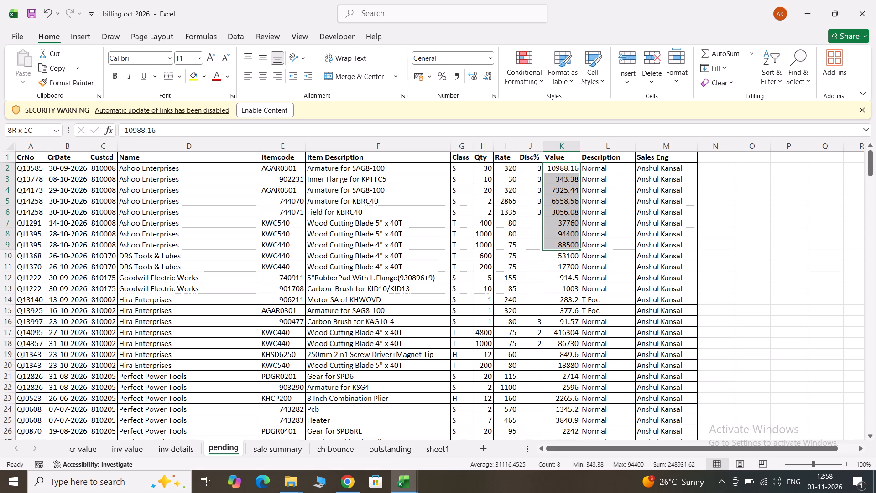
Examine the first Hira Enterprises row of the pending sheet, row 14, across its item, quantity, rate and value columns.
{"action": "left_click", "coordinate": [188, 293]}
{"action": "key", "text": "Down"}
{"action": "key", "text": "Right"}
{"action": "key", "text": "Right"}
{"action": "key", "text": "Right"}
{"action": "key", "text": "Right"}
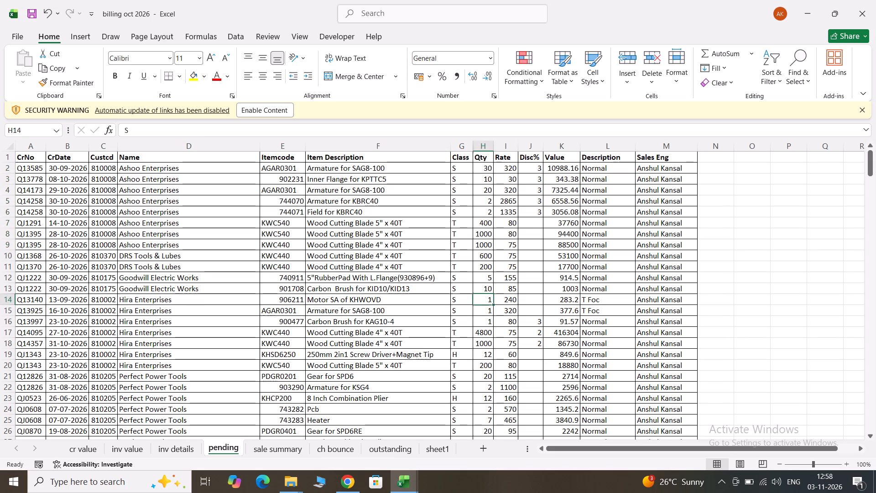
{"action": "key", "text": "Right"}
{"action": "key", "text": "Right"}
{"action": "key", "text": "Right"}
{"action": "key", "text": "Left"}
{"action": "key", "text": "Left"}
{"action": "key", "text": "Left"}
{"action": "key", "text": "Left"}
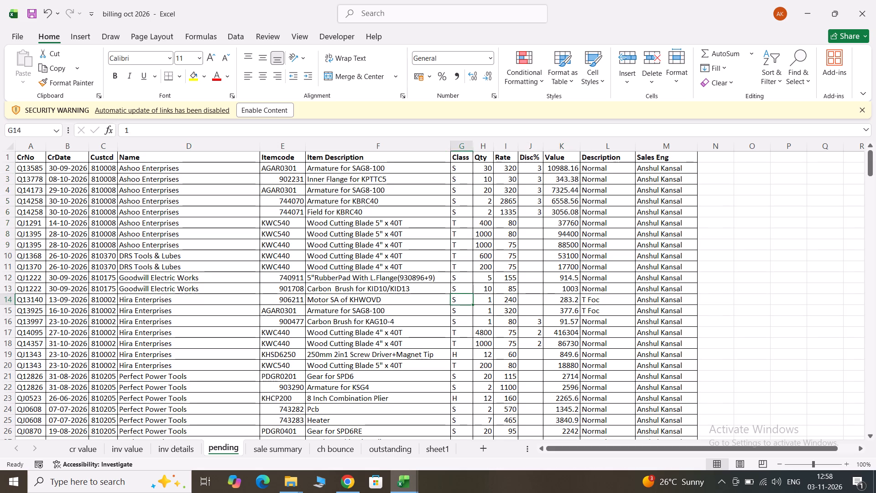
{"action": "key", "text": "Left"}
{"action": "key", "text": "Left"}
{"action": "key", "text": "Left"}
Select the Hira Enterprises values in the pending sheet's Value column, rows 14 to 20, to check their sum.
{"action": "key", "text": "Right"}
{"action": "key", "text": "Right"}
{"action": "key", "text": "Right"}
{"action": "key", "text": "Right"}
{"action": "key", "text": "Right"}
{"action": "key", "text": "Right"}
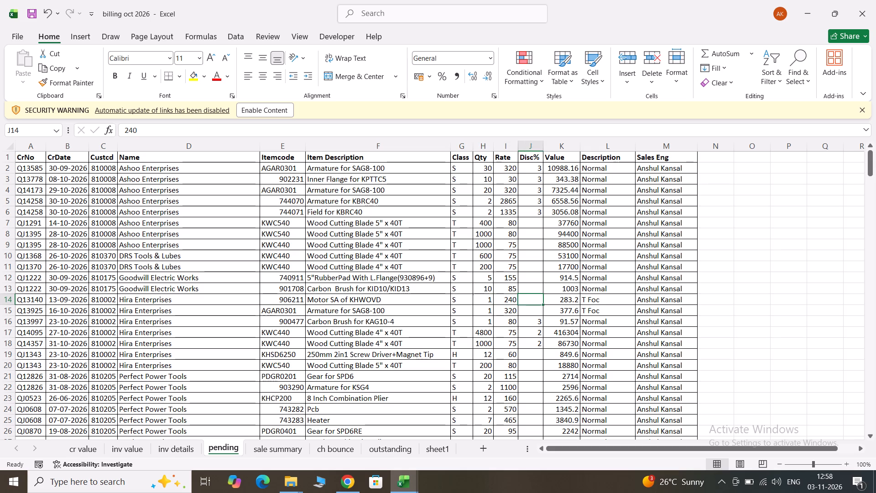
{"action": "key", "text": "Right"}
{"action": "key", "text": "shift+Down"}
{"action": "key", "text": "shift+Down"}
{"action": "key", "text": "shift+Down"}
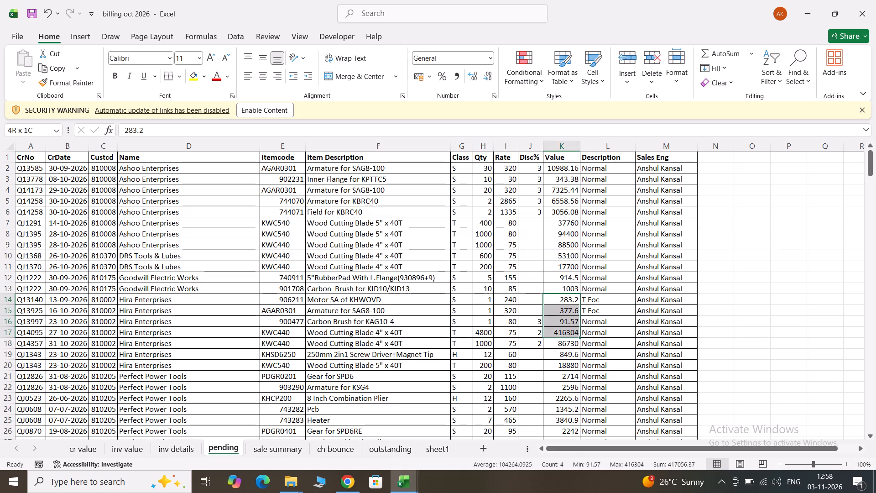
{"action": "key", "text": "shift+Down"}
{"action": "key", "text": "shift+Down"}
{"action": "key", "text": "shift+Down"}
{"action": "key", "text": "shift+Left"}
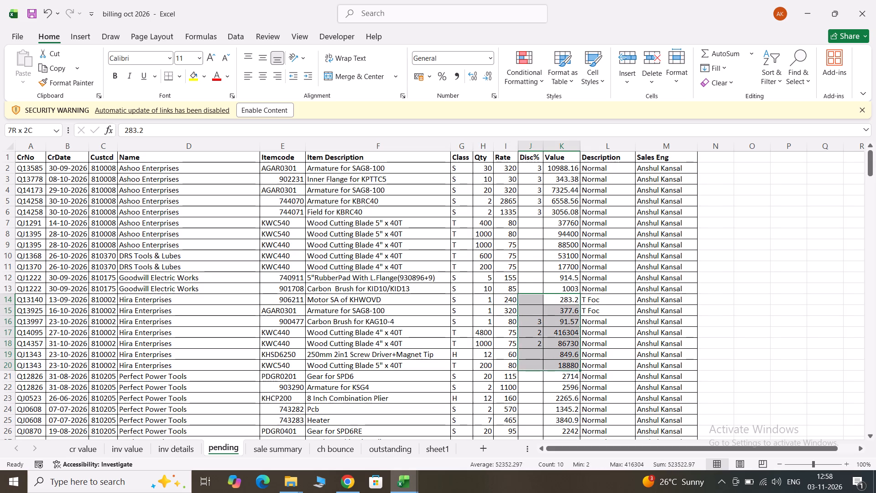
{"action": "key", "text": "shift+Left"}
{"action": "key", "text": "shift+Right"}
{"action": "key", "text": "shift+Right"}
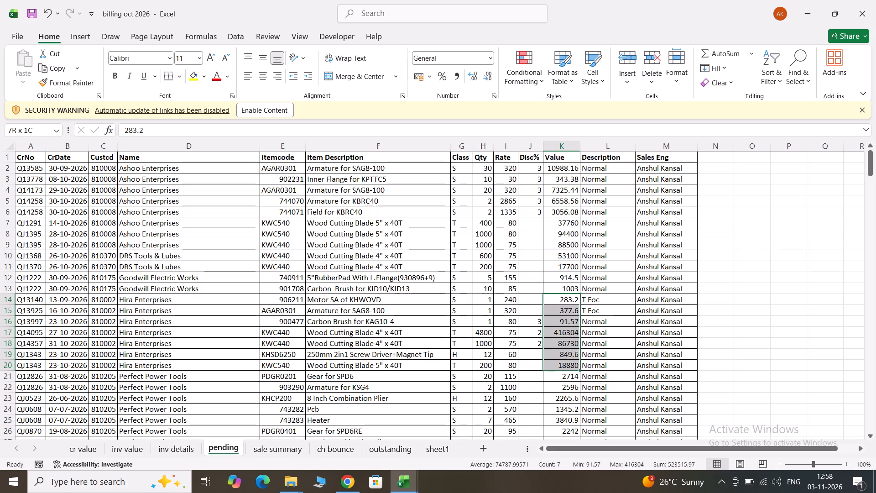
Change the inv value sheet's Name filter to drs to show only the DRS Tools & Lubes invoices.
{"action": "left_click", "coordinate": [160, 453]}
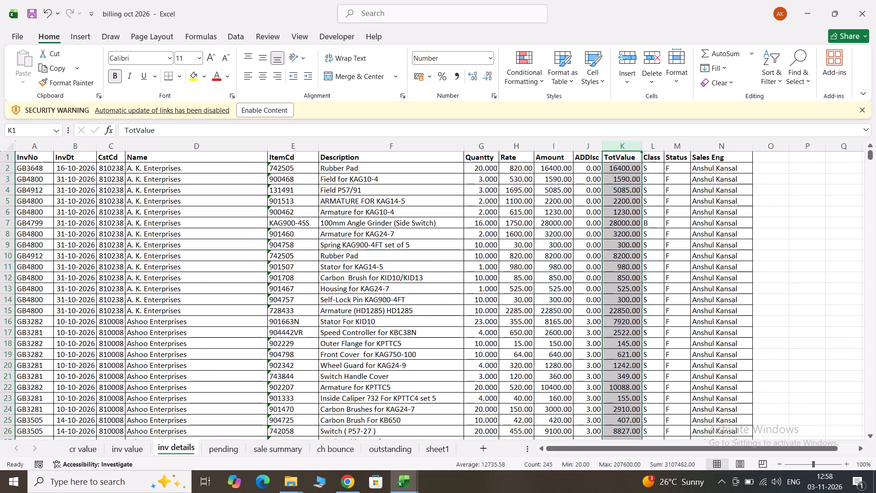
{"action": "left_click", "coordinate": [136, 446]}
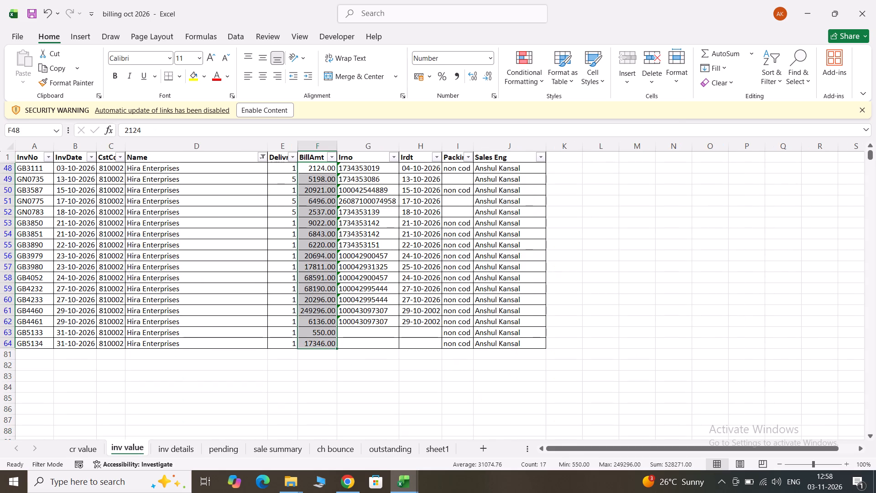
{"action": "left_click", "coordinate": [267, 157]}
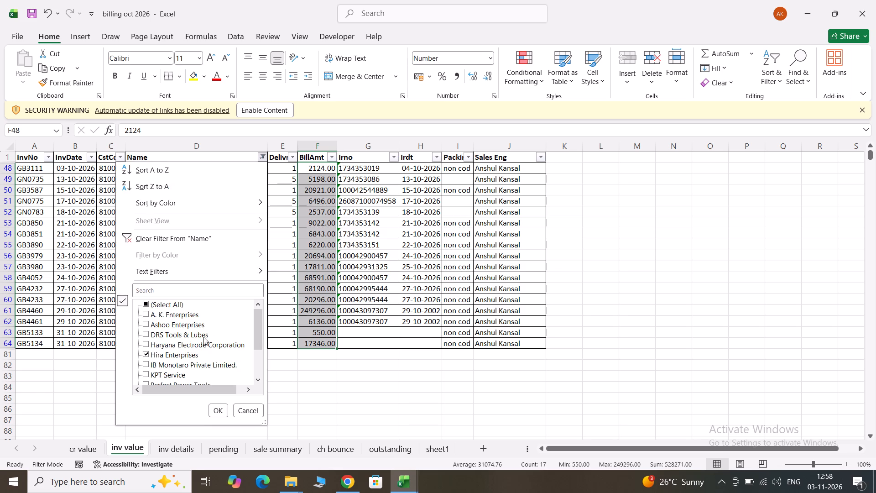
{"action": "left_click", "coordinate": [202, 291]}
{"action": "type", "text": "drs"}
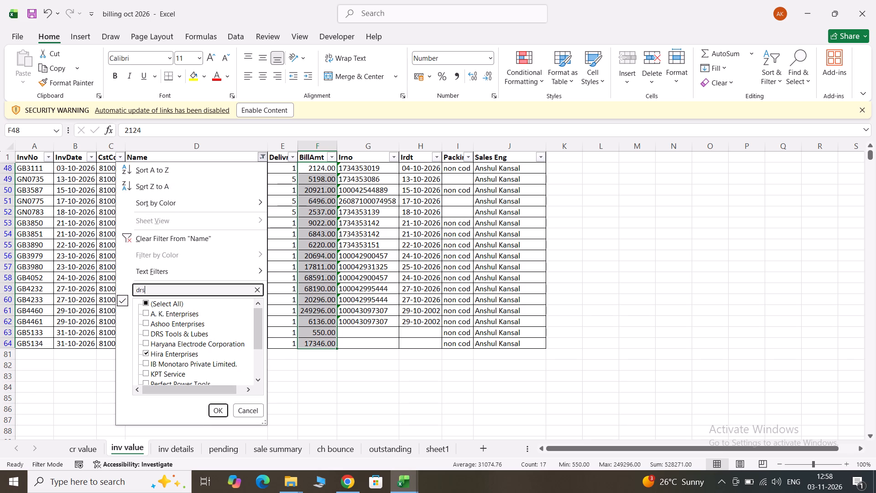
{"action": "key", "text": "Return"}
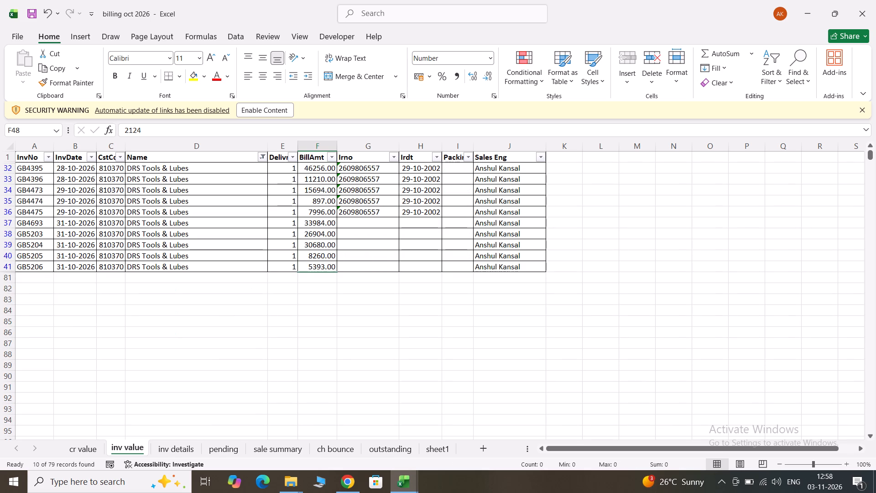
Add filters to the header row of the inv details sheet.
{"action": "left_click", "coordinate": [170, 455]}
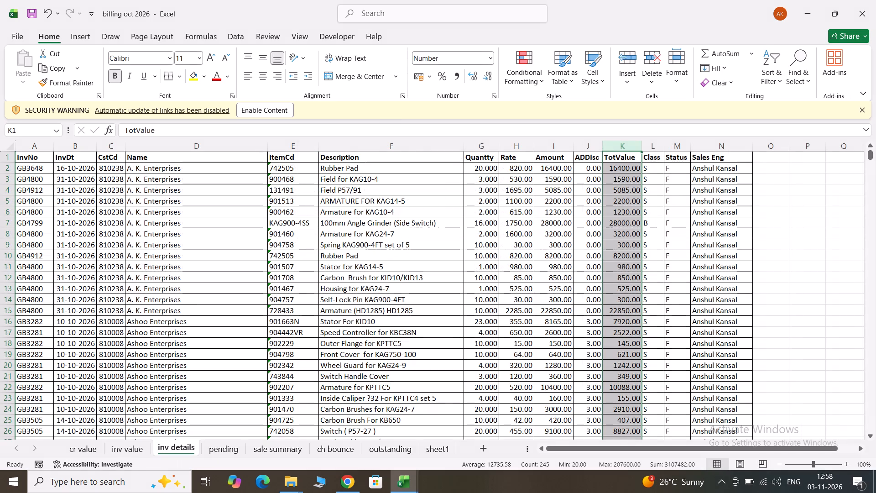
{"action": "left_click", "coordinate": [4, 155]}
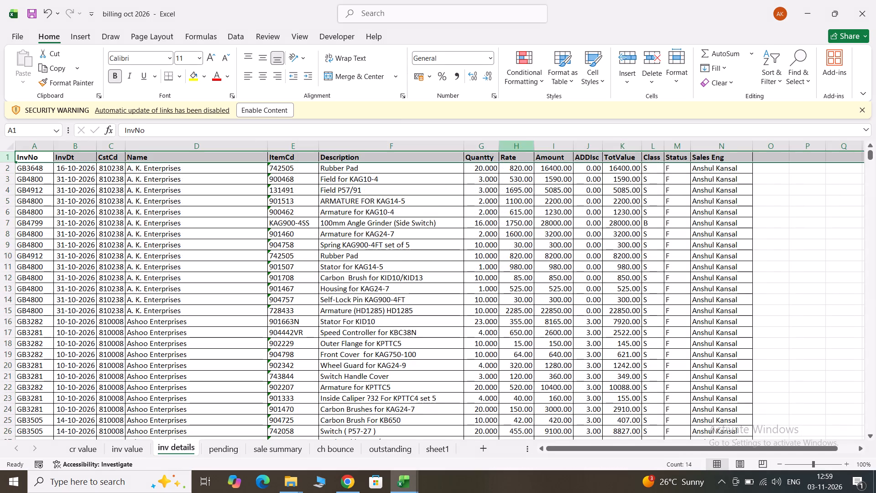
{"action": "left_click", "coordinate": [768, 77]}
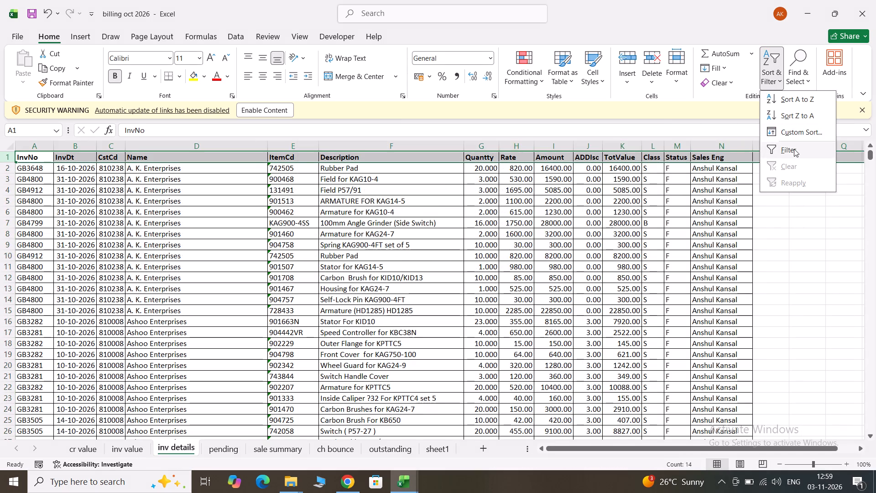
{"action": "left_click", "coordinate": [794, 149]}
Filter the inv details sheet's Name column by drs to show only the DRS Tools & Lubes items.
{"action": "left_click", "coordinate": [263, 155]}
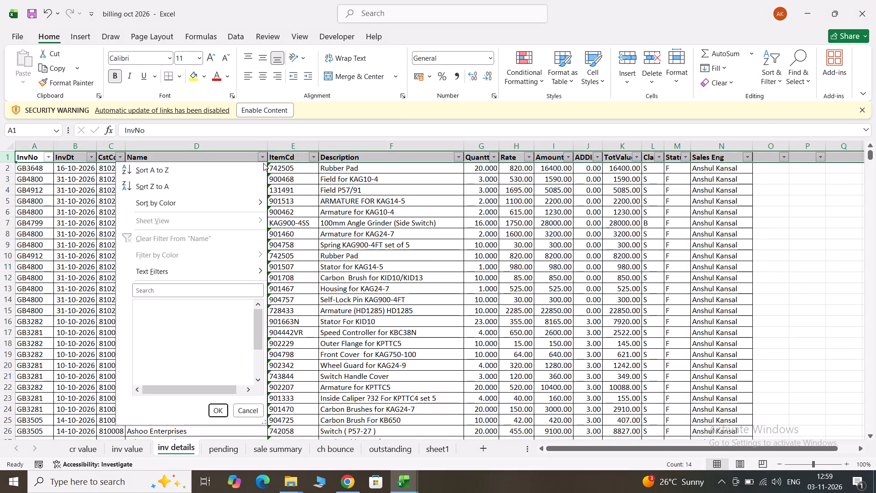
{"action": "left_click", "coordinate": [183, 288]}
{"action": "type", "text": "drs"}
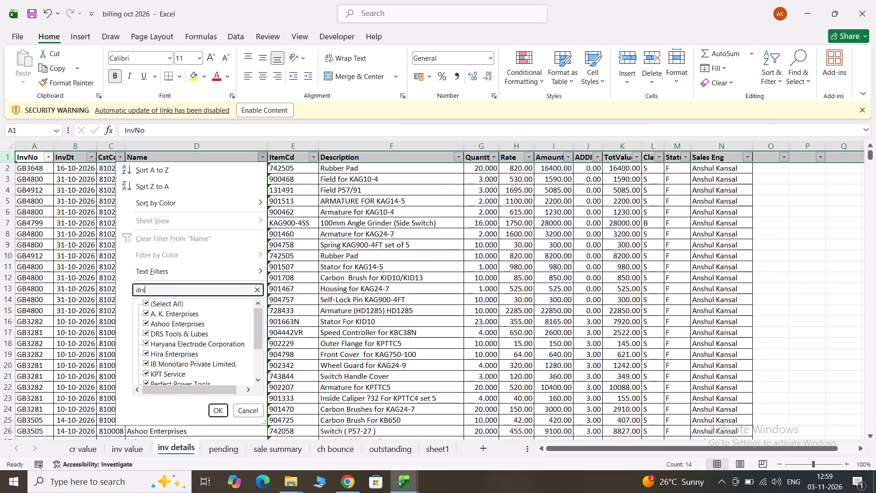
{"action": "key", "text": "Return"}
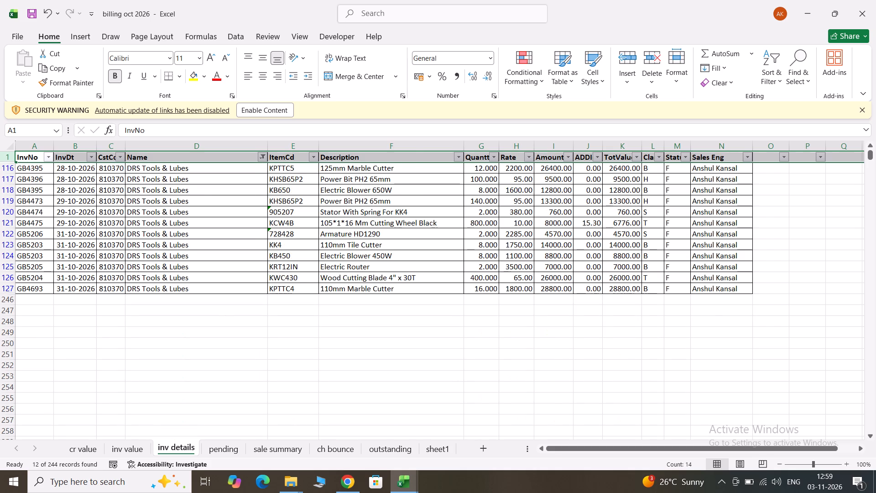
Examine the filtered DRS Tools & Lubes item rows in the inv details sheet, especially the Armature HD1290 row.
{"action": "left_click", "coordinate": [329, 326]}
{"action": "key", "text": "Up"}
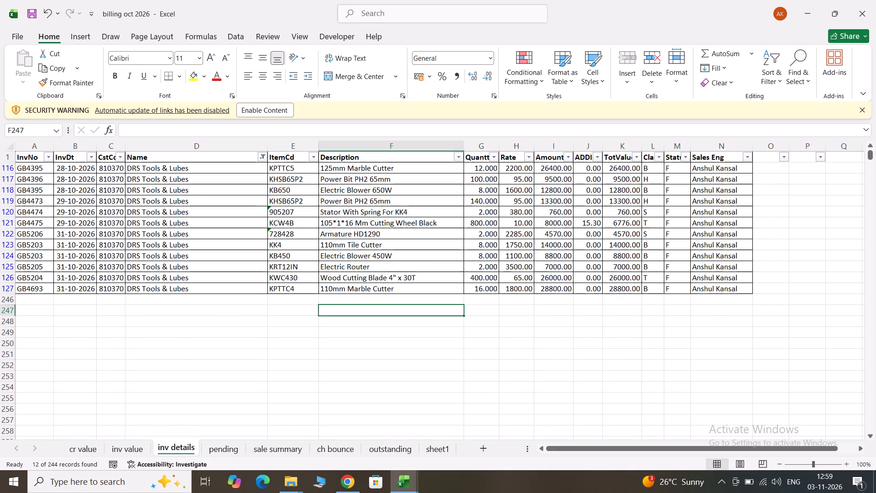
{"action": "key", "text": "Up"}
{"action": "key", "text": "Up"}
{"action": "key", "text": "Up"}
{"action": "key", "text": "Up"}
{"action": "key", "text": "Up"}
{"action": "key", "text": "Up"}
{"action": "key", "text": "Up"}
{"action": "key", "text": "Left"}
{"action": "key", "text": "Left"}
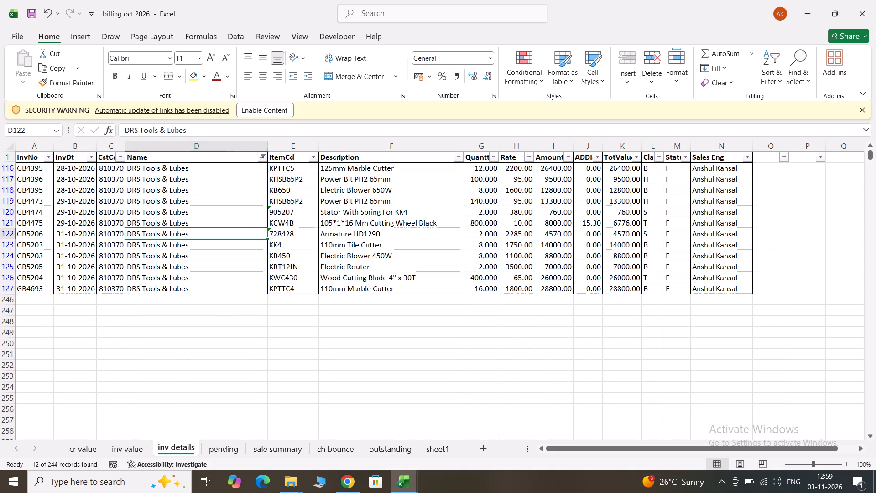
{"action": "key", "text": "Left"}
{"action": "key", "text": "Left"}
{"action": "key", "text": "Right"}
{"action": "key", "text": "Right"}
{"action": "key", "text": "Right"}
{"action": "key", "text": "Right"}
{"action": "key", "text": "Right"}
{"action": "key", "text": "Left"}
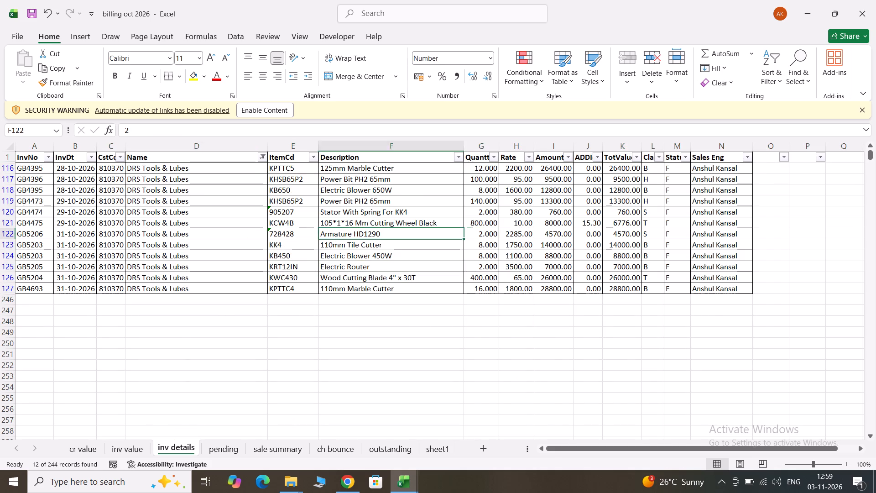
{"action": "key", "text": "Left"}
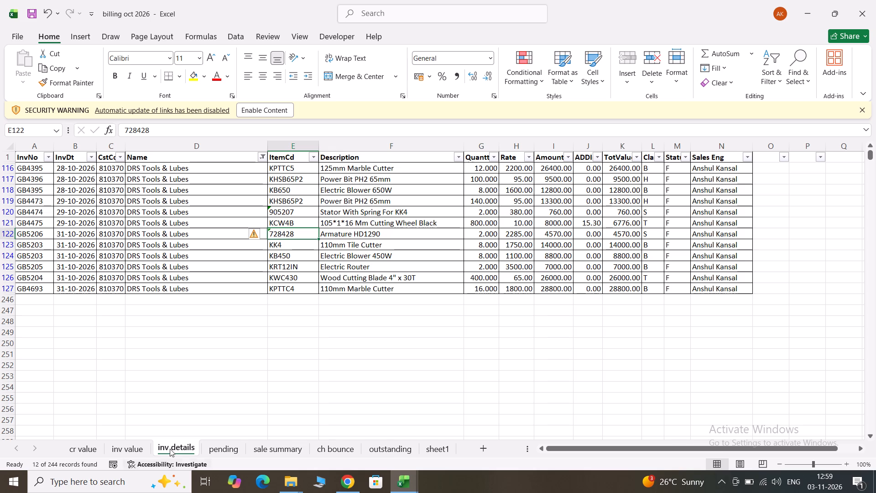
Compare the filtered DRS Tools & Lubes invoices in the inv value sheet with their item lines in inv details.
{"action": "left_click", "coordinate": [136, 445]}
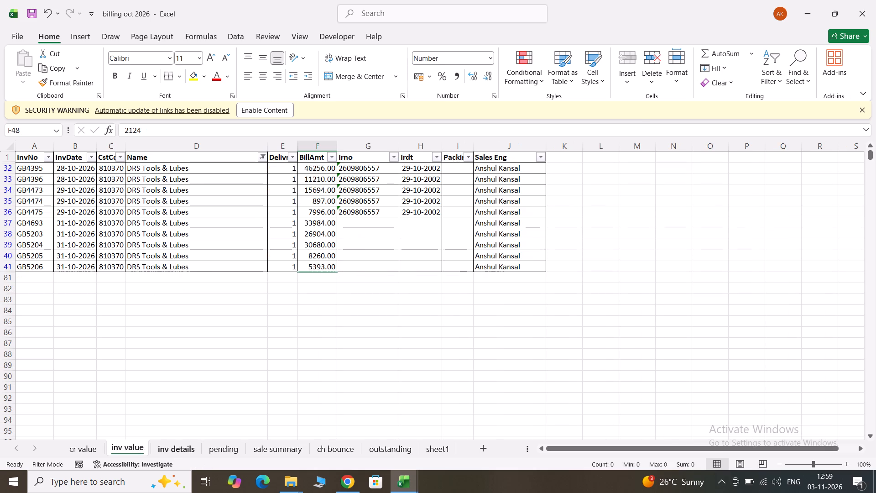
{"action": "left_click", "coordinate": [182, 451]}
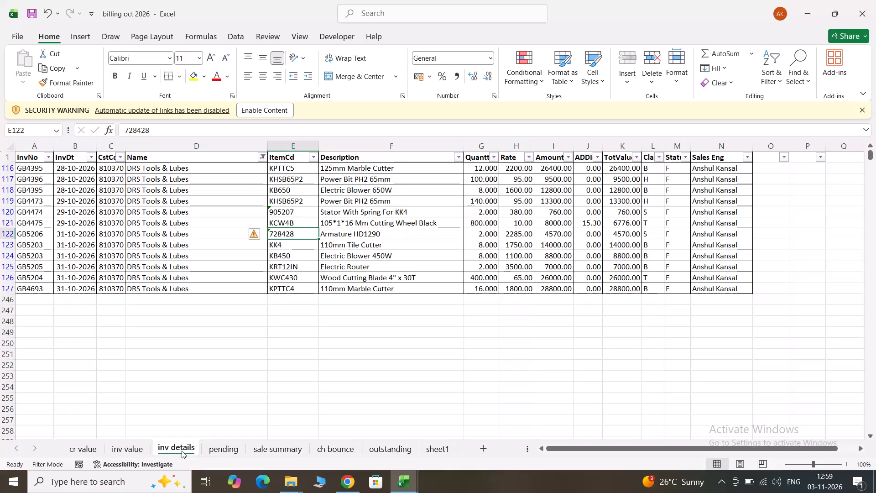
{"action": "left_click", "coordinate": [138, 443]}
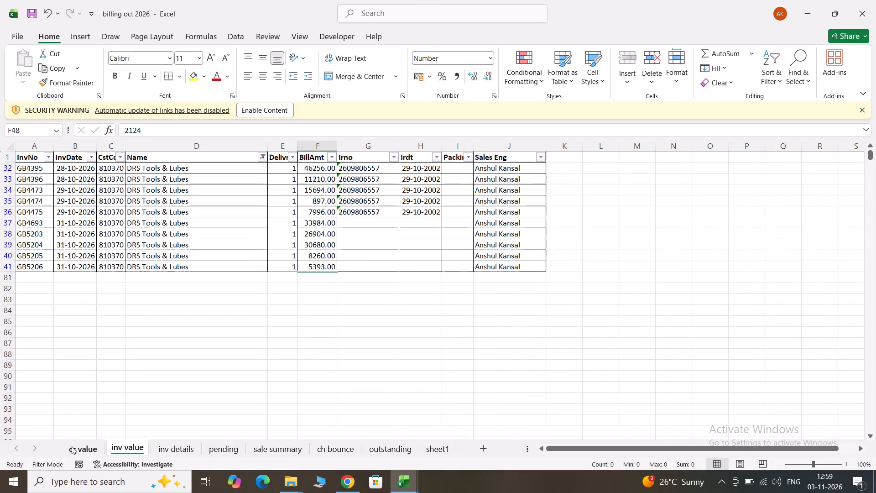
Examine the last customer rows of the cr value sheet, down past the Vee Kay Industrial Corporation entries.
{"action": "left_click", "coordinate": [75, 448]}
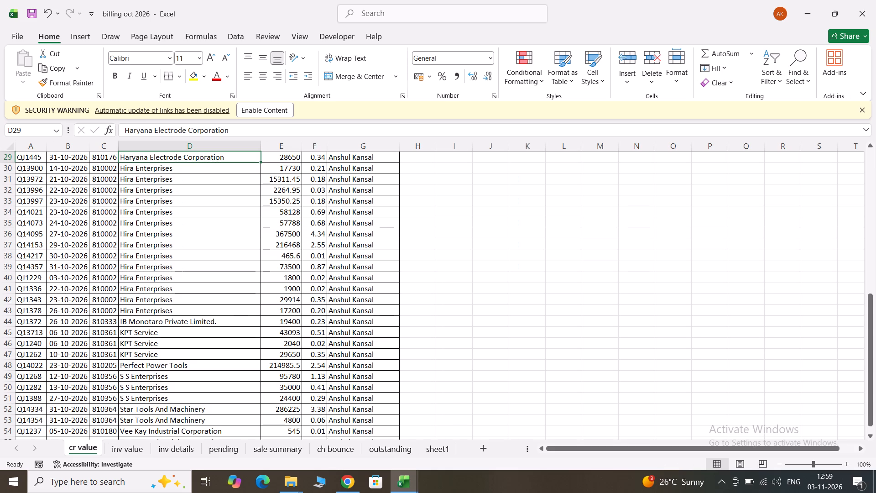
{"action": "left_click", "coordinate": [155, 399]}
{"action": "key", "text": "Down"}
{"action": "key", "text": "Down"}
{"action": "key", "text": "Down"}
{"action": "key", "text": "Down"}
{"action": "key", "text": "Down"}
{"action": "key", "text": "Down"}
{"action": "key", "text": "Down"}
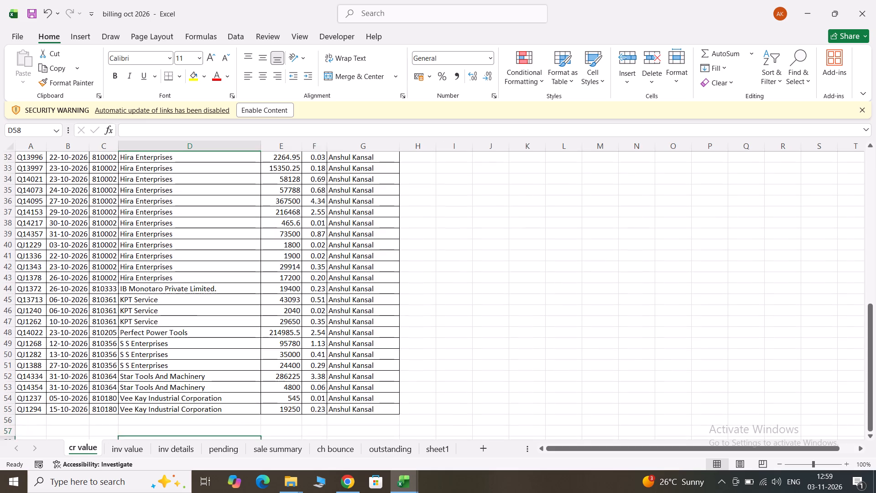
Review the cr value customer rows upward from the end of the list to the Name header.
{"action": "key", "text": "Up"}
{"action": "key", "text": "Up"}
{"action": "key", "text": "Up"}
{"action": "key", "text": "Up"}
{"action": "key", "text": "Up"}
{"action": "key", "text": "Up"}
{"action": "key", "text": "Up"}
{"action": "key", "text": "Up"}
{"action": "key", "text": "Up"}
{"action": "key", "text": "Up"}
{"action": "key", "text": "Up"}
{"action": "key", "text": "Up"}
{"action": "key", "text": "Up"}
{"action": "key", "text": "Up"}
{"action": "key", "text": "Up"}
{"action": "key", "text": "Up"}
{"action": "key", "text": "Up"}
{"action": "key", "text": "Up"}
{"action": "key", "text": "Up"}
{"action": "key", "text": "Up"}
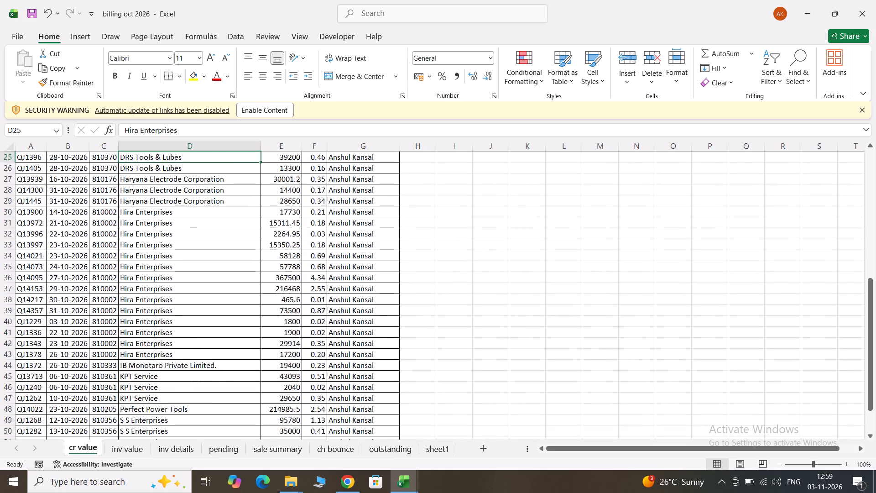
{"action": "key", "text": "Up"}
{"action": "key", "text": "Up"}
{"action": "key", "text": "Up"}
{"action": "key", "text": "Up"}
{"action": "key", "text": "Up"}
{"action": "key", "text": "Up"}
{"action": "key", "text": "Up"}
{"action": "key", "text": "Up"}
{"action": "key", "text": "Up"}
{"action": "key", "text": "Up"}
{"action": "key", "text": "Up"}
{"action": "key", "text": "Up"}
{"action": "key", "text": "Up"}
{"action": "key", "text": "Up"}
{"action": "key", "text": "Up"}
{"action": "key", "text": "Up"}
{"action": "key", "text": "Up"}
{"action": "key", "text": "Up"}
{"action": "key", "text": "Up"}
{"action": "key", "text": "Up"}
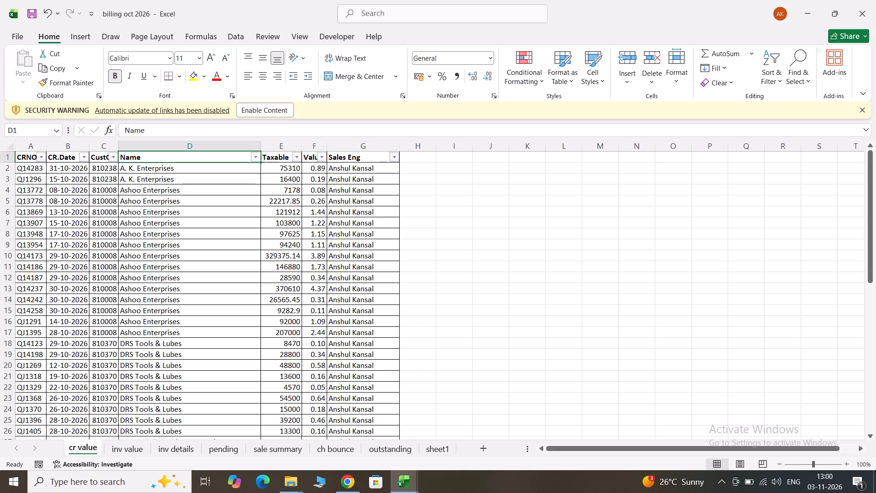
Select every entry in the cr value sheet's Value column, from F2 to the last Vee Kay Industrial Corporation row, to read their sum.
{"action": "key", "text": "Right"}
{"action": "key", "text": "Right"}
{"action": "key", "text": "Down"}
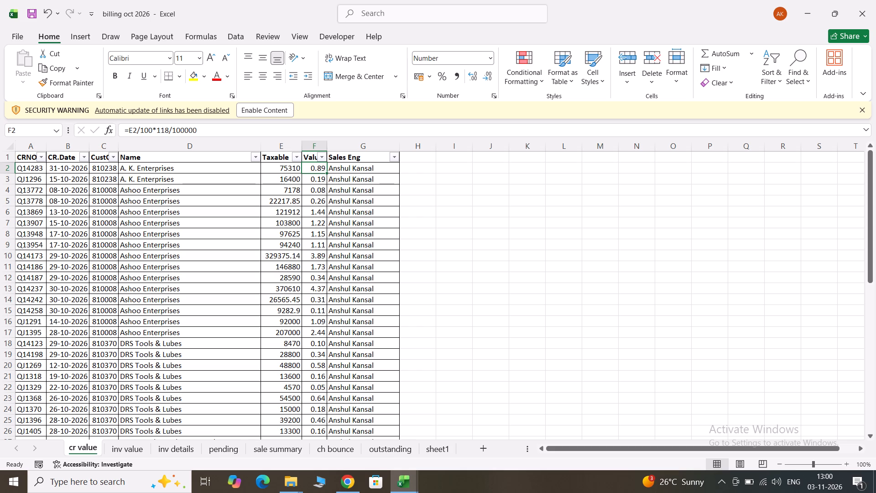
{"action": "key", "text": "shift+Down"}
{"action": "key", "text": "shift+Down"}
{"action": "key", "text": "shift+Down"}
{"action": "key", "text": "shift+Down"}
{"action": "key", "text": "shift+Down"}
{"action": "key", "text": "shift+Down"}
{"action": "key", "text": "shift+Down"}
{"action": "key", "text": "shift+Down"}
{"action": "key", "text": "shift+Down"}
{"action": "key", "text": "shift+Down"}
{"action": "key", "text": "shift+Down"}
{"action": "key", "text": "shift+Down"}
{"action": "key", "text": "shift+Down"}
{"action": "key", "text": "shift+Down"}
{"action": "key", "text": "shift+Down"}
{"action": "key", "text": "shift+Down"}
{"action": "key", "text": "shift+Down"}
{"action": "key", "text": "shift+Down"}
{"action": "key", "text": "shift+Down"}
{"action": "key", "text": "shift+Down"}
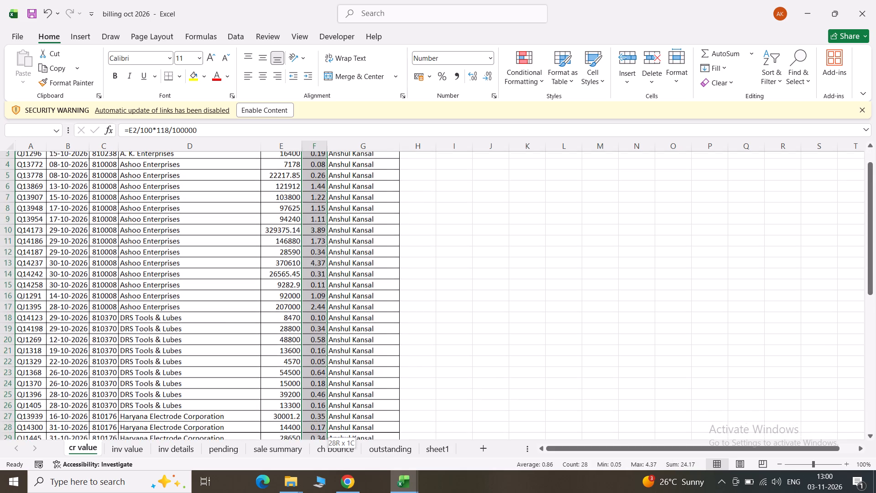
{"action": "key", "text": "shift+Down"}
{"action": "key", "text": "shift+Down"}
{"action": "key", "text": "shift+Down"}
{"action": "key", "text": "shift+Down"}
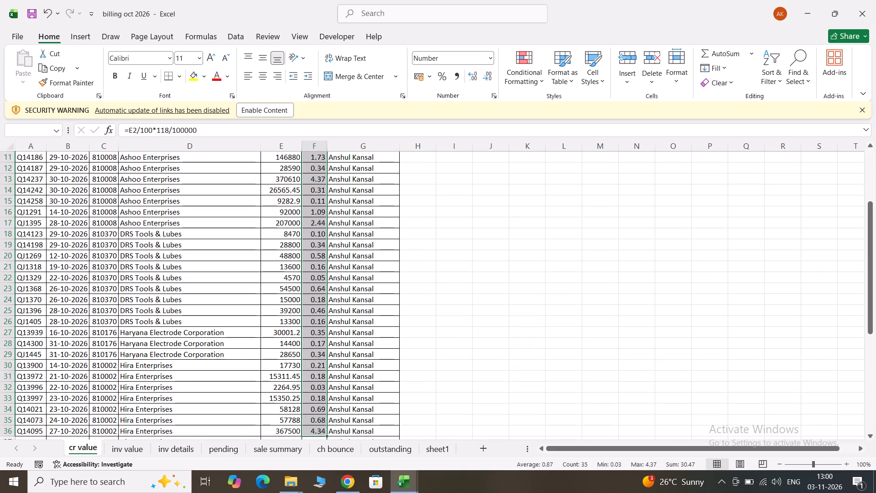
{"action": "key", "text": "shift+Down"}
{"action": "key", "text": "shift+Down"}
{"action": "key", "text": "shift+Down"}
{"action": "key", "text": "shift+Down"}
{"action": "key", "text": "shift+Down"}
{"action": "key", "text": "shift+Down"}
{"action": "key", "text": "shift+Down"}
{"action": "key", "text": "shift+Down"}
{"action": "key", "text": "shift+Down"}
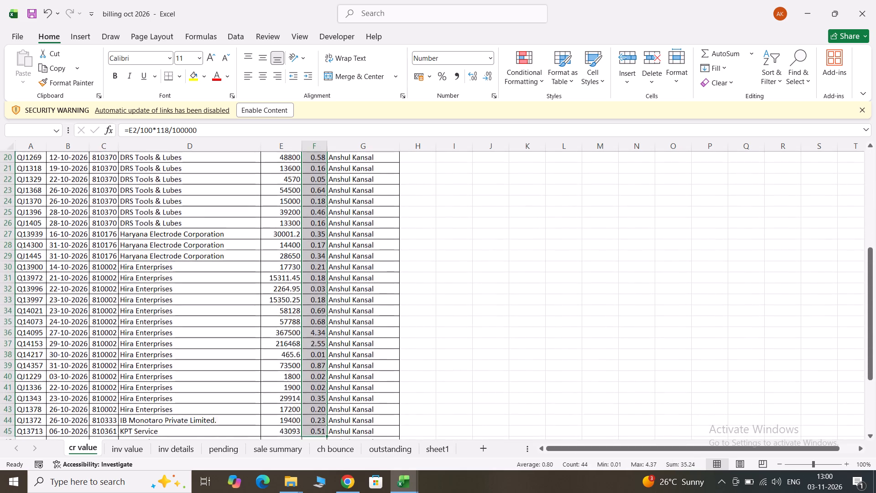
{"action": "key", "text": "shift+Down"}
{"action": "key", "text": "shift+Down"}
{"action": "key", "text": "shift+Down"}
{"action": "key", "text": "shift+Down"}
{"action": "key", "text": "shift+Down"}
{"action": "key", "text": "shift+Down"}
{"action": "key", "text": "shift+Down"}
{"action": "key", "text": "shift+Down"}
{"action": "key", "text": "shift+Down"}
{"action": "key", "text": "shift+Down"}
{"action": "key", "text": "shift+Down"}
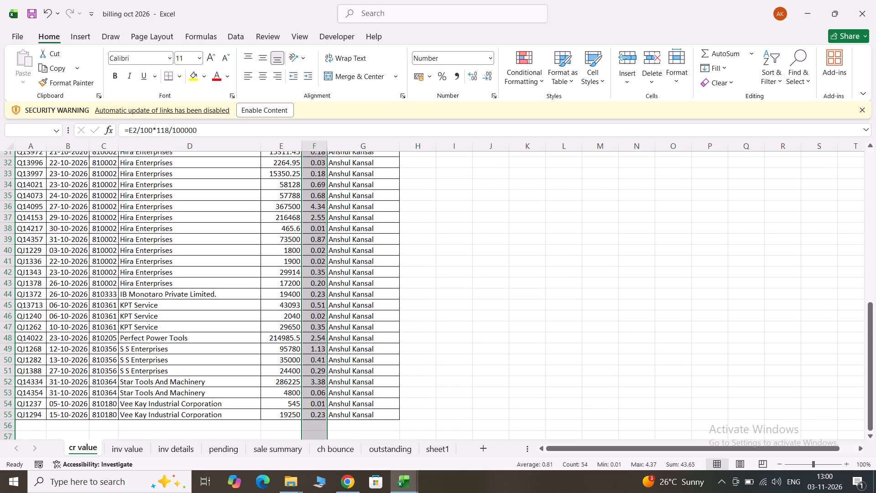
{"action": "key", "text": "shift+Down"}
{"action": "key", "text": "shift+Up"}
{"action": "key", "text": "shift+Up"}
{"action": "key", "text": "shift+Up"}
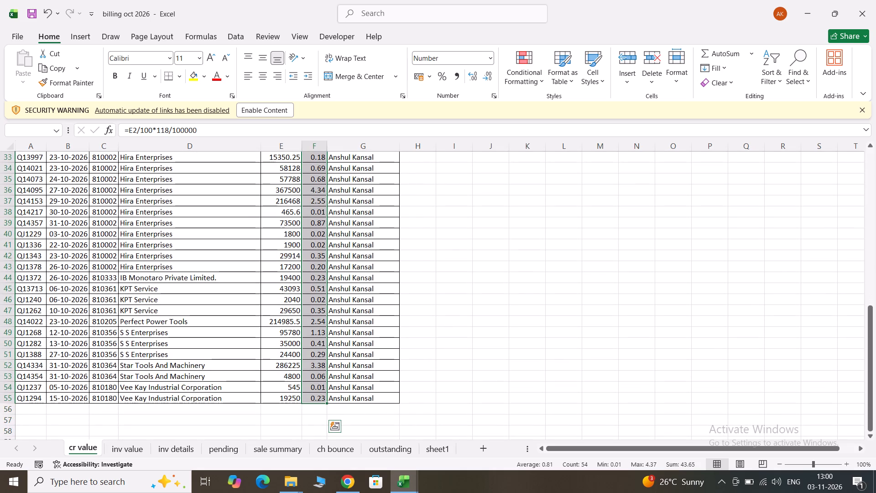
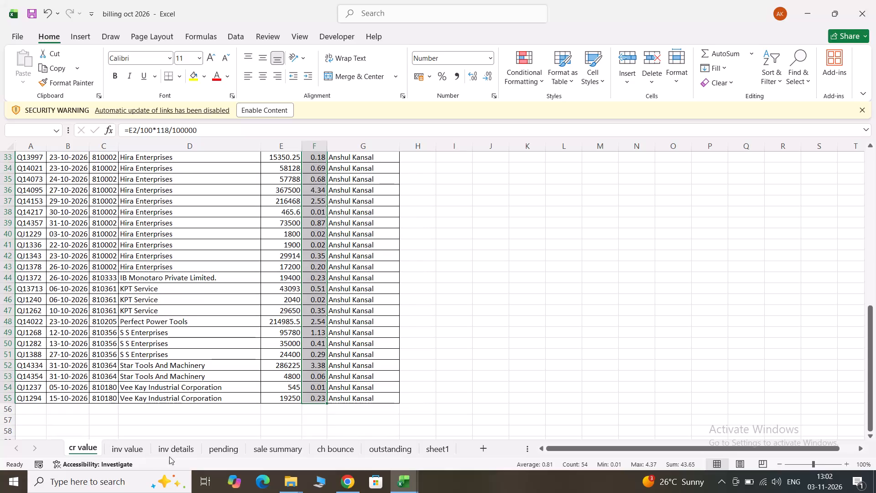
Clear the Name filter in the inv value sheet so that all customers' invoices are listed.
{"action": "left_click", "coordinate": [138, 456]}
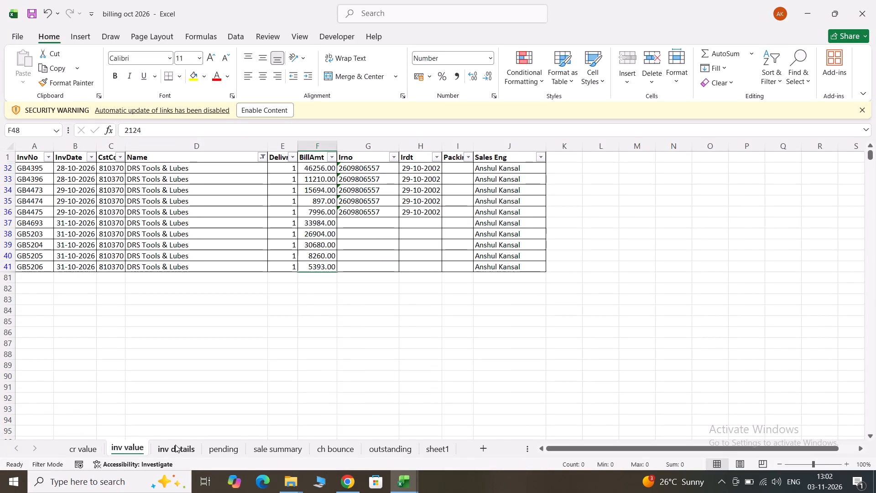
{"action": "left_click", "coordinate": [263, 157]}
{"action": "left_click", "coordinate": [190, 237]}
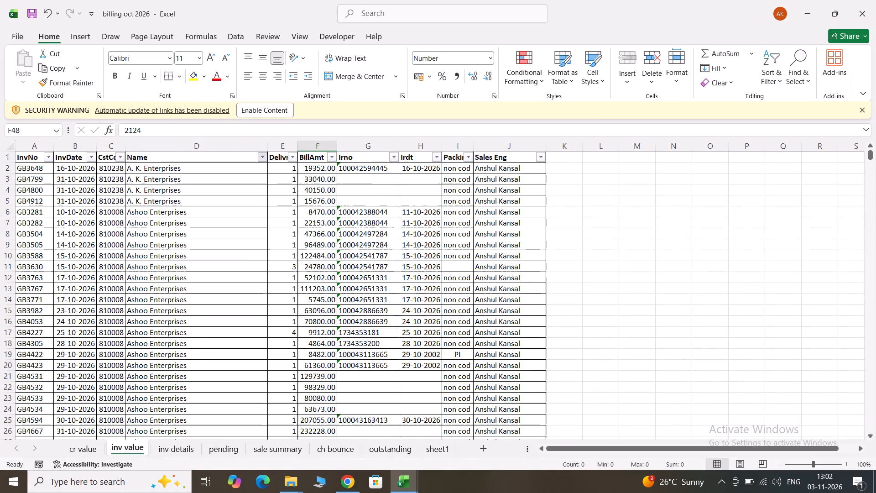
Clear the Name filter in the inv details sheet so that all customers' item lines are listed.
{"action": "left_click", "coordinate": [186, 447]}
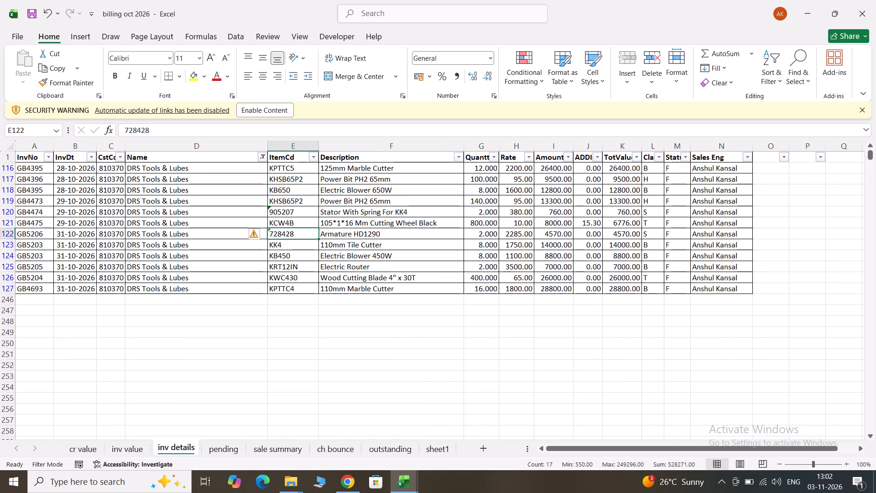
{"action": "left_click", "coordinate": [261, 159]}
{"action": "left_click_drag", "start_coordinate": [193, 249], "coordinate": [199, 237]}
{"action": "left_click", "coordinate": [199, 237]}
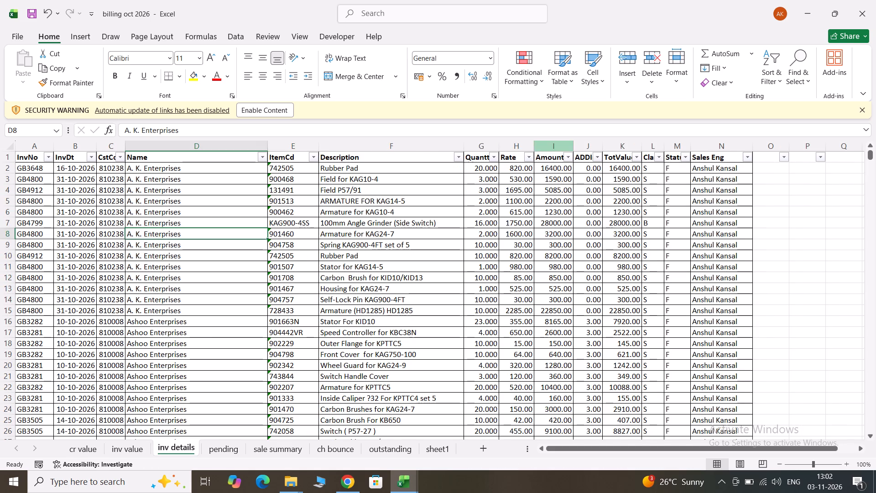
Select the whole TotValue column in the inv details sheet to read its sum.
{"action": "left_click", "coordinate": [620, 147]}
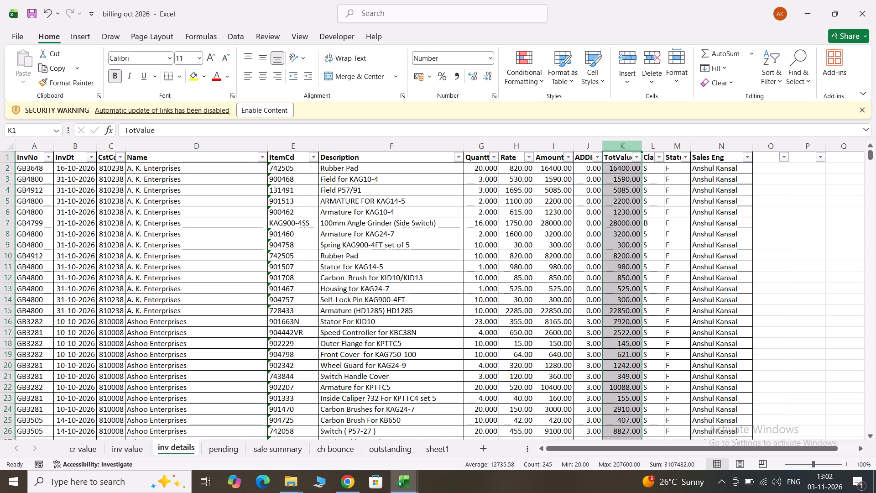
Examine the Oct-26 column of the sale summary sheet down to its total in row 28.
{"action": "left_click", "coordinate": [277, 451]}
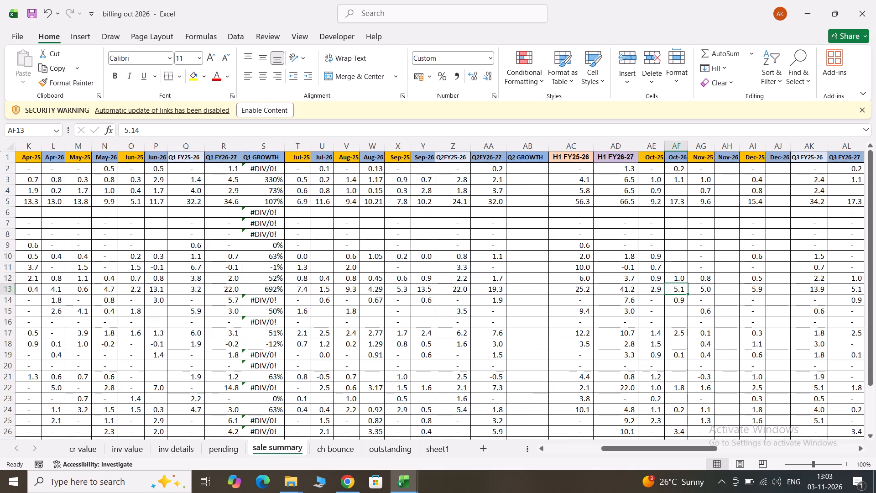
{"action": "key", "text": "Up"}
{"action": "key", "text": "Up"}
{"action": "key", "text": "Up"}
{"action": "key", "text": "Up"}
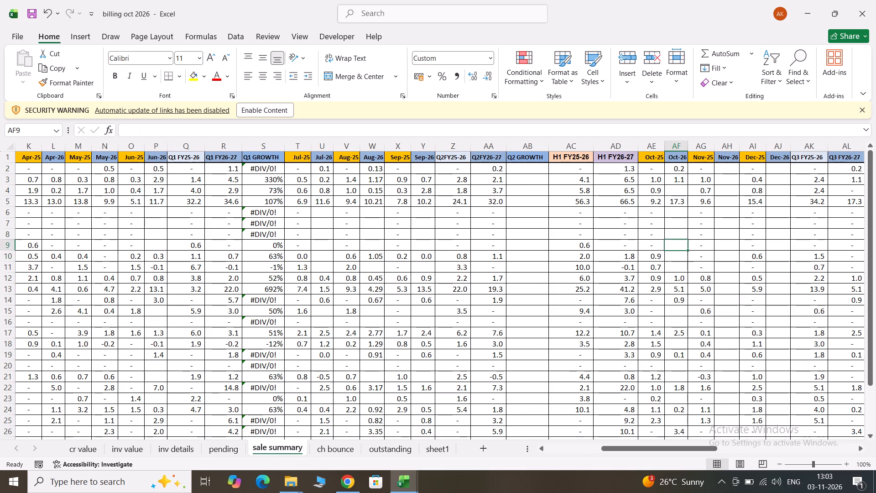
{"action": "key", "text": "Down"}
{"action": "key", "text": "Down"}
{"action": "key", "text": "Down"}
{"action": "key", "text": "Down"}
{"action": "key", "text": "Down"}
{"action": "key", "text": "Down"}
{"action": "key", "text": "Down"}
{"action": "key", "text": "Down"}
{"action": "key", "text": "Down"}
{"action": "key", "text": "Down"}
{"action": "key", "text": "Down"}
{"action": "key", "text": "Down"}
{"action": "key", "text": "Down"}
{"action": "key", "text": "Down"}
{"action": "key", "text": "Down"}
{"action": "key", "text": "Down"}
{"action": "key", "text": "Down"}
{"action": "key", "text": "Down"}
{"action": "key", "text": "Down"}
{"action": "key", "text": "Down"}
{"action": "key", "text": "Down"}
{"action": "key", "text": "Down"}
{"action": "key", "text": "Down"}
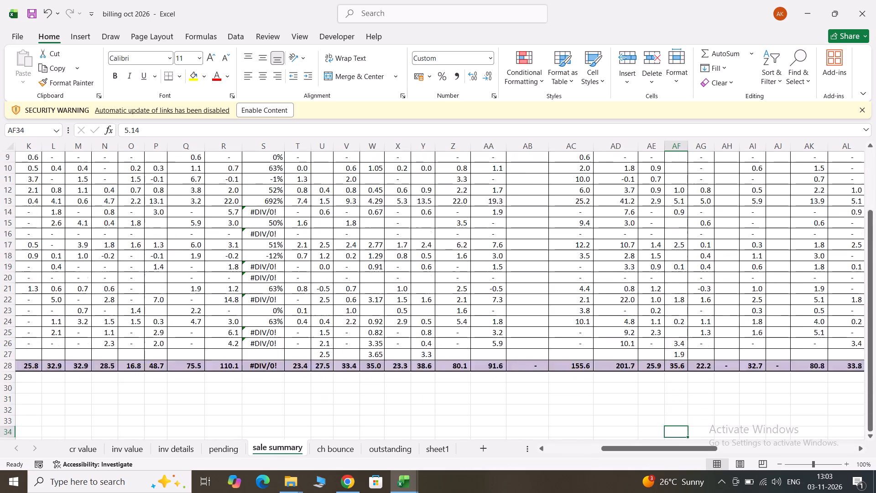
{"action": "key", "text": "Up"}
{"action": "key", "text": "Up"}
{"action": "key", "text": "Up"}
{"action": "key", "text": "Up"}
{"action": "key", "text": "Up"}
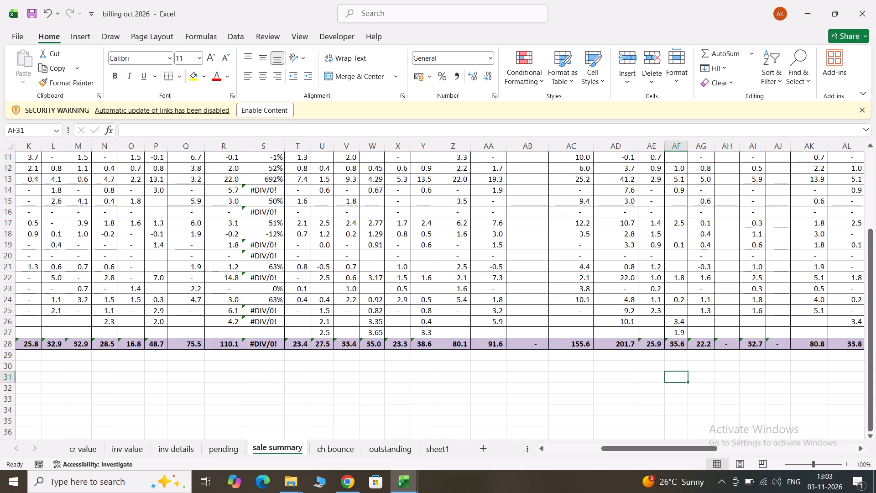
{"action": "key", "text": "Up"}
{"action": "key", "text": "Up"}
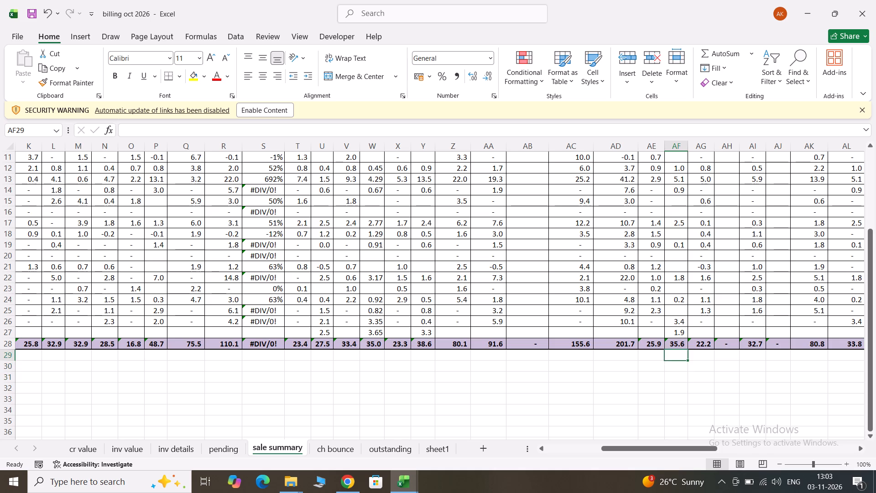
{"action": "key", "text": "Up"}
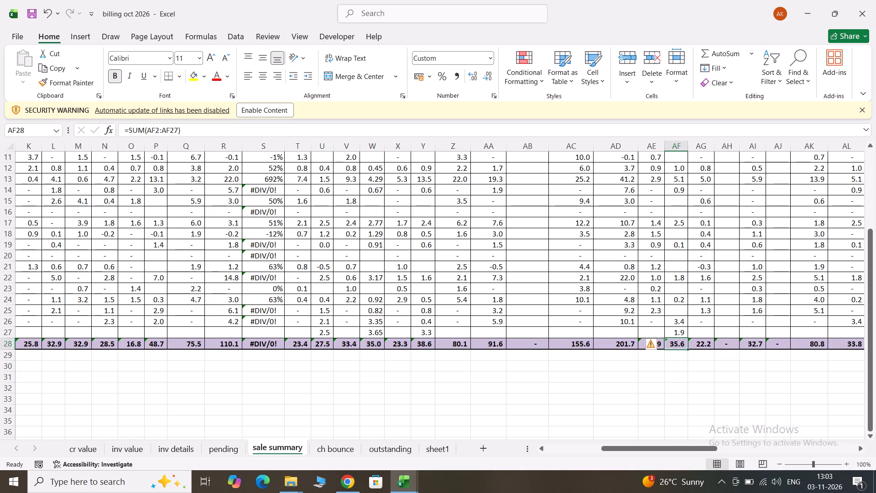
Review the Oct-26 customer values in the sale summary sheet from the total row back up to the first rows.
{"action": "key", "text": "Up"}
{"action": "key", "text": "Up"}
{"action": "key", "text": "Up"}
{"action": "key", "text": "Up"}
{"action": "key", "text": "Up"}
{"action": "key", "text": "Up"}
{"action": "key", "text": "Up"}
{"action": "key", "text": "Up"}
{"action": "key", "text": "Up"}
{"action": "key", "text": "Up"}
{"action": "key", "text": "Up"}
{"action": "key", "text": "Up"}
{"action": "key", "text": "Up"}
{"action": "key", "text": "Up"}
{"action": "key", "text": "Up"}
{"action": "key", "text": "Up"}
{"action": "key", "text": "Up"}
{"action": "key", "text": "Up"}
{"action": "key", "text": "Up"}
{"action": "key", "text": "Up"}
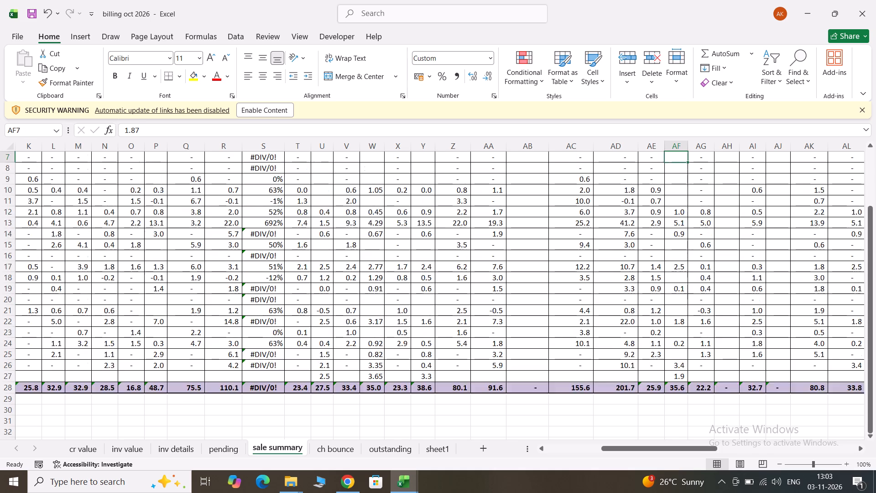
{"action": "key", "text": "Down"}
{"action": "key", "text": "Down"}
{"action": "key", "text": "Down"}
{"action": "key", "text": "Down"}
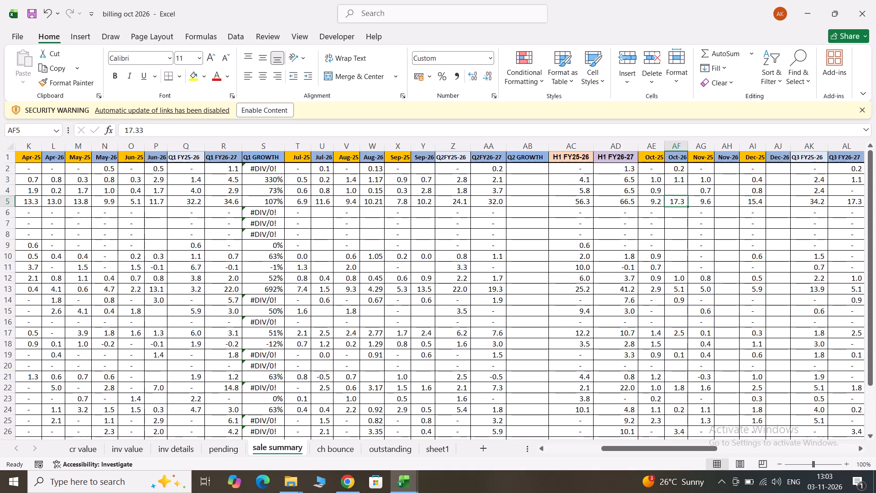
{"action": "key", "text": "Down"}
{"action": "key", "text": "Down"}
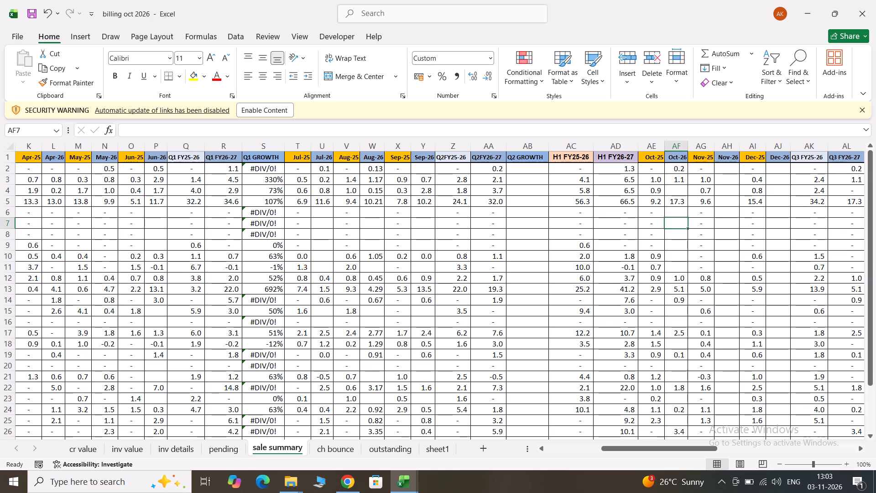
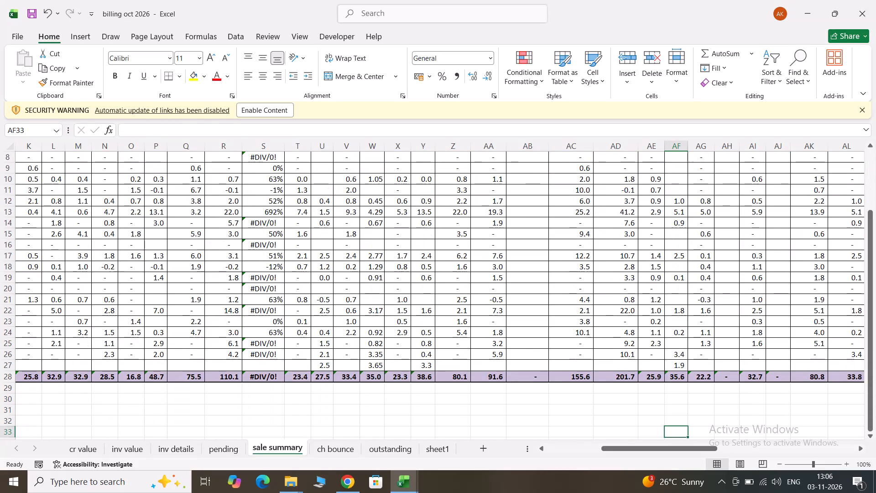
Examine the column AF total in row 28 of the sale summary sheet, its formula and the entries just above it.
{"action": "key", "text": "Up"}
{"action": "key", "text": "Up"}
{"action": "key", "text": "Up"}
{"action": "key", "text": "Up"}
{"action": "key", "text": "Up"}
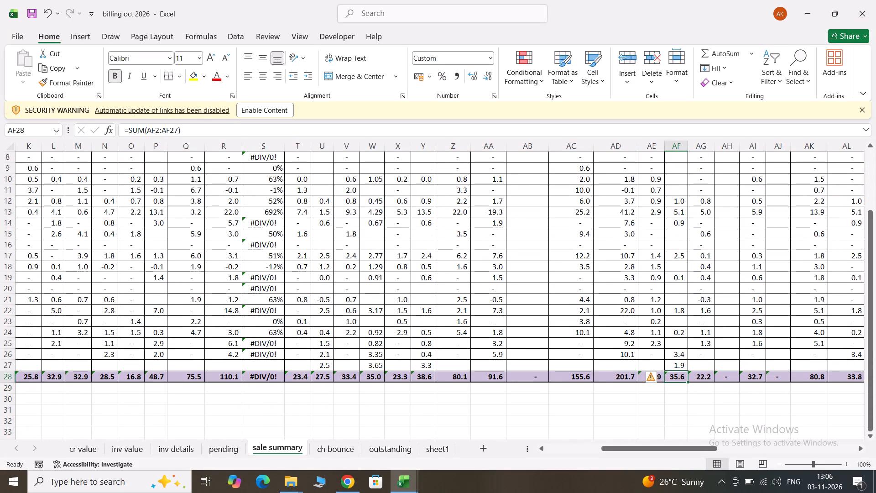
{"action": "key", "text": "Down"}
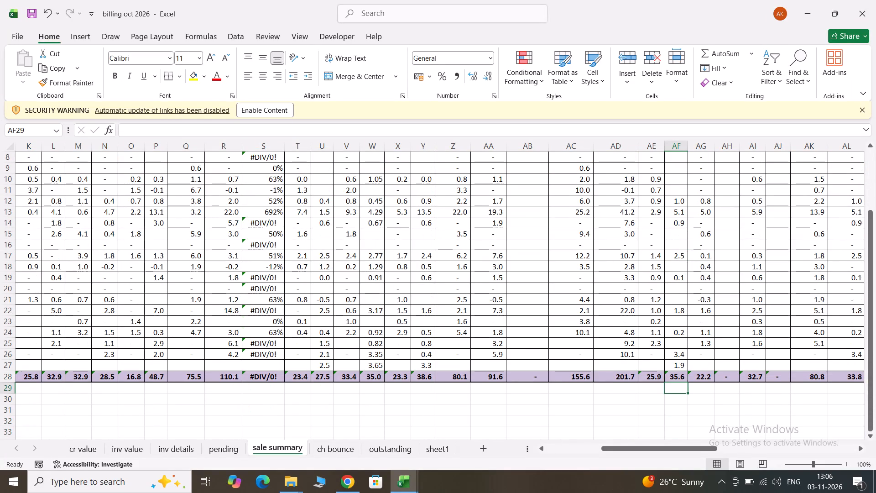
{"action": "key", "text": "Up"}
{"action": "key", "text": "Up"}
{"action": "key", "text": "Up"}
{"action": "key", "text": "Down"}
{"action": "key", "text": "Down"}
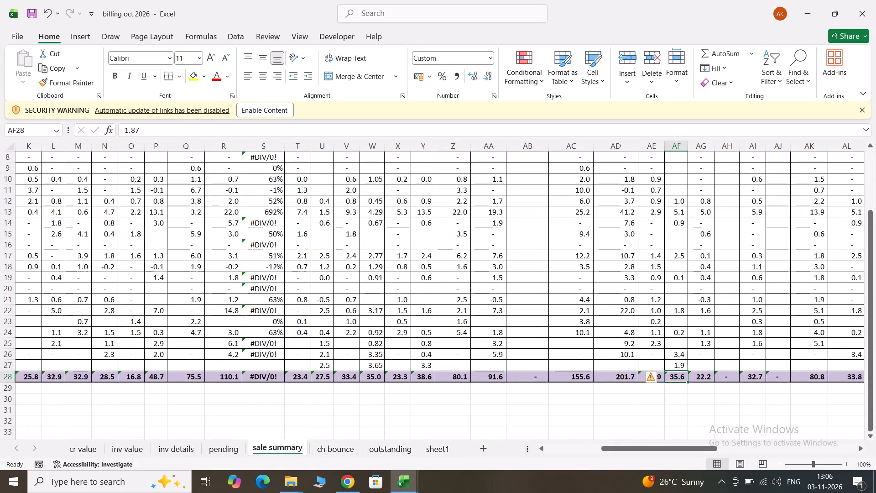
{"action": "key", "text": "Up"}
{"action": "key", "text": "Down"}
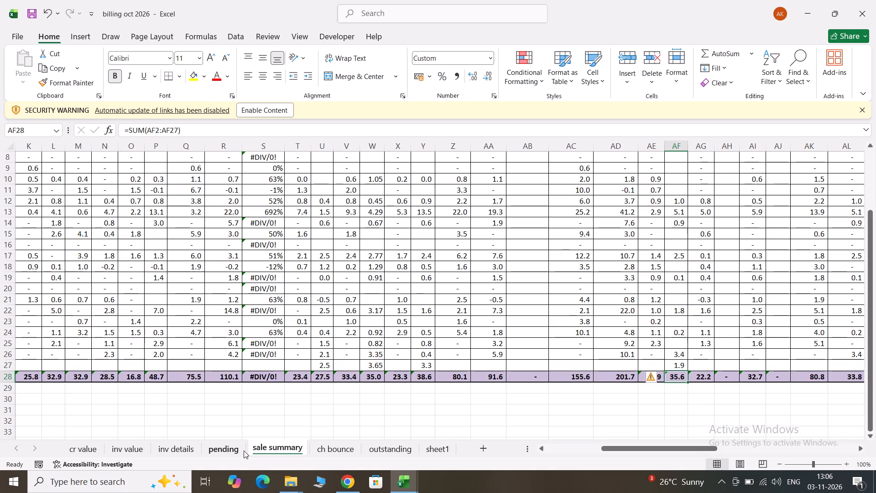
Review the sum of the selected column F credit values in the cr value sheet.
{"action": "left_click", "coordinate": [73, 457]}
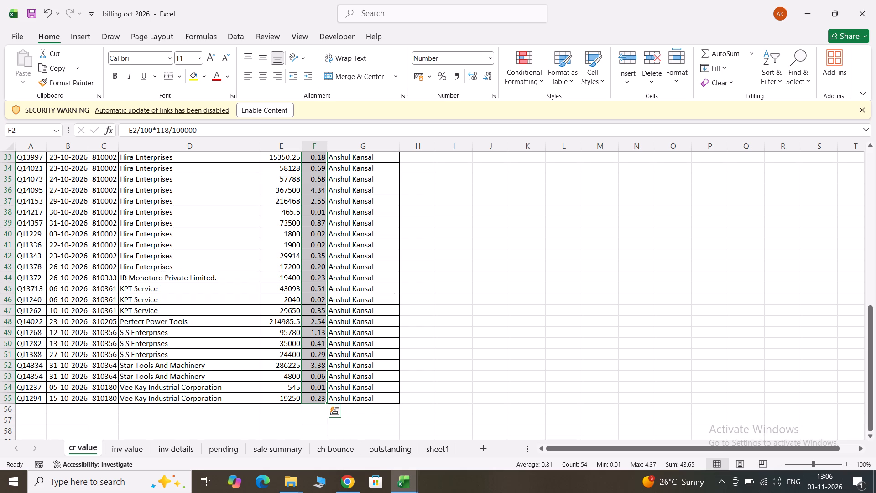
Select the whole Value column in the pending sheet to read its sum.
{"action": "left_click", "coordinate": [234, 448]}
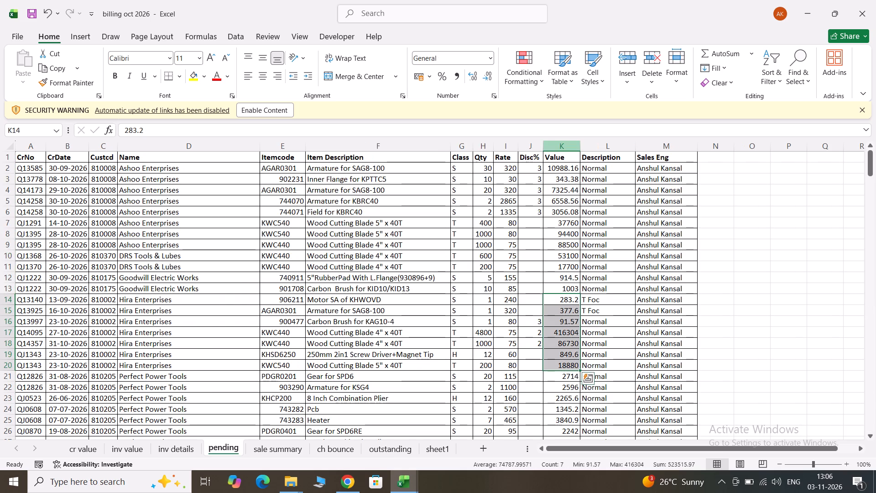
{"action": "left_click", "coordinate": [573, 145]}
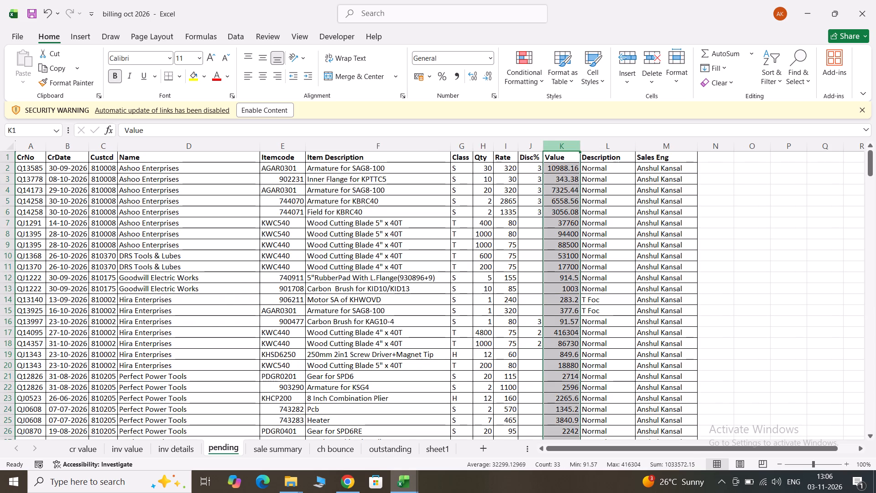
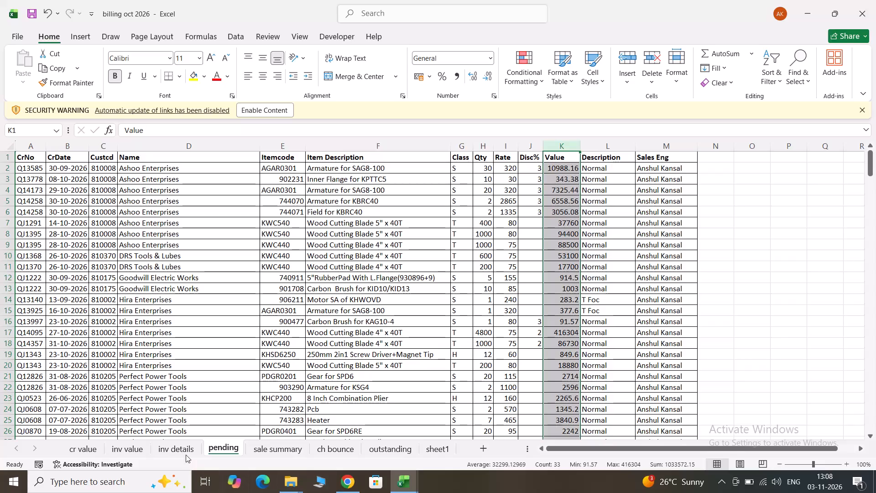
In the cr value sheet, select the Hira Enterprises credit values in column F, rows 30 to 43, to read their sum.
{"action": "left_click", "coordinate": [177, 447]}
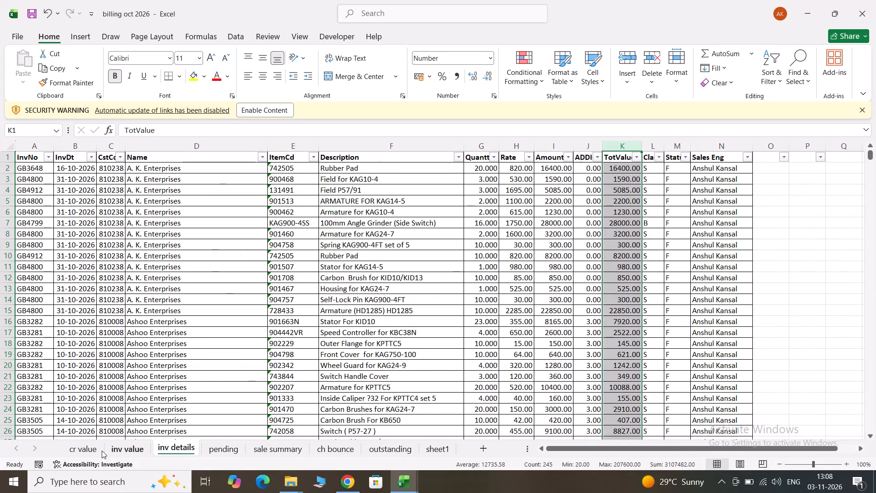
{"action": "left_click", "coordinate": [90, 451]}
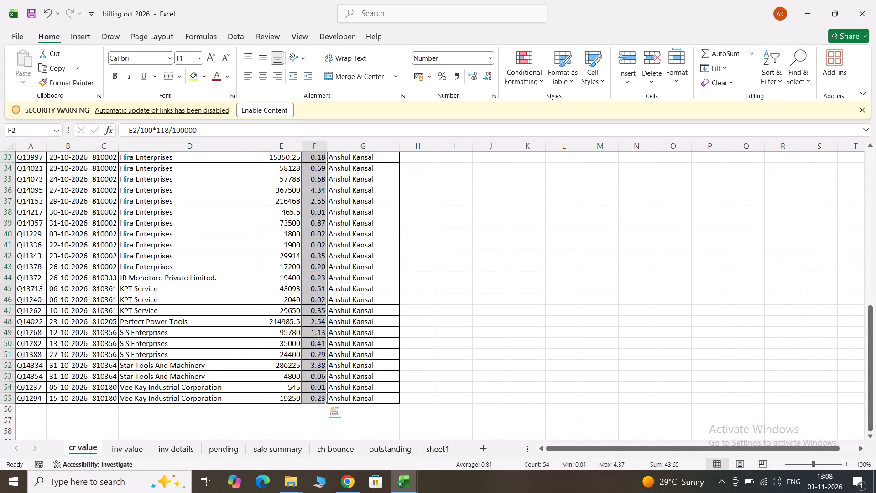
{"action": "left_click", "coordinate": [423, 337]}
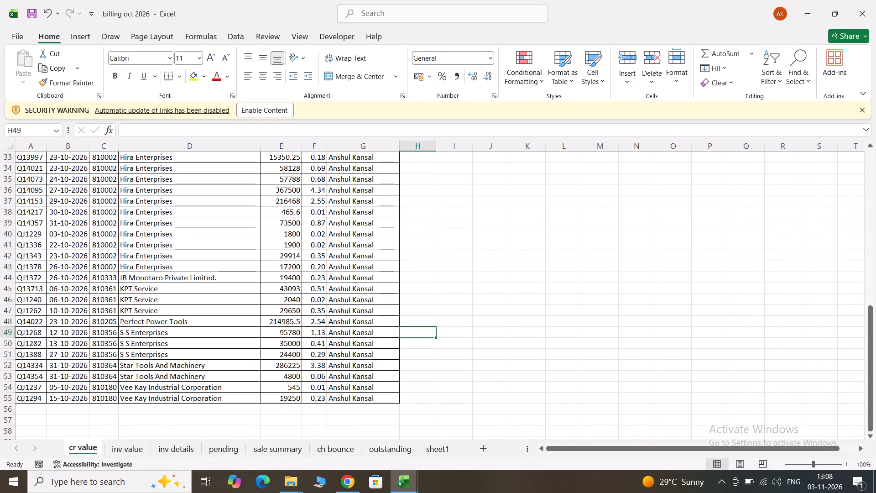
{"action": "left_click", "coordinate": [166, 245]}
{"action": "key", "text": "Up"}
{"action": "key", "text": "Up"}
{"action": "key", "text": "Up"}
{"action": "key", "text": "Up"}
{"action": "key", "text": "Up"}
{"action": "key", "text": "Up"}
{"action": "key", "text": "Up"}
{"action": "key", "text": "Up"}
{"action": "key", "text": "Up"}
{"action": "key", "text": "Up"}
{"action": "key", "text": "Up"}
{"action": "key", "text": "Up"}
{"action": "key", "text": "Up"}
{"action": "key", "text": "Up"}
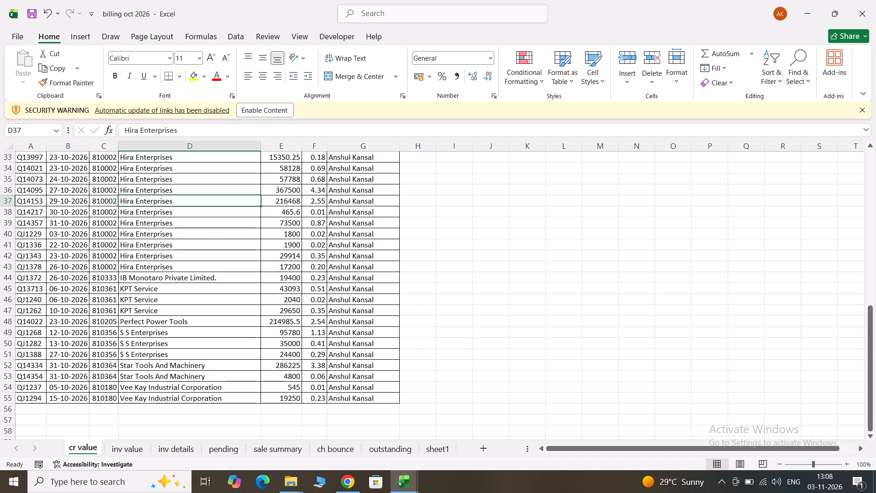
{"action": "key", "text": "Up"}
{"action": "key", "text": "Up"}
{"action": "key", "text": "Up"}
{"action": "key", "text": "Down"}
{"action": "key", "text": "Down"}
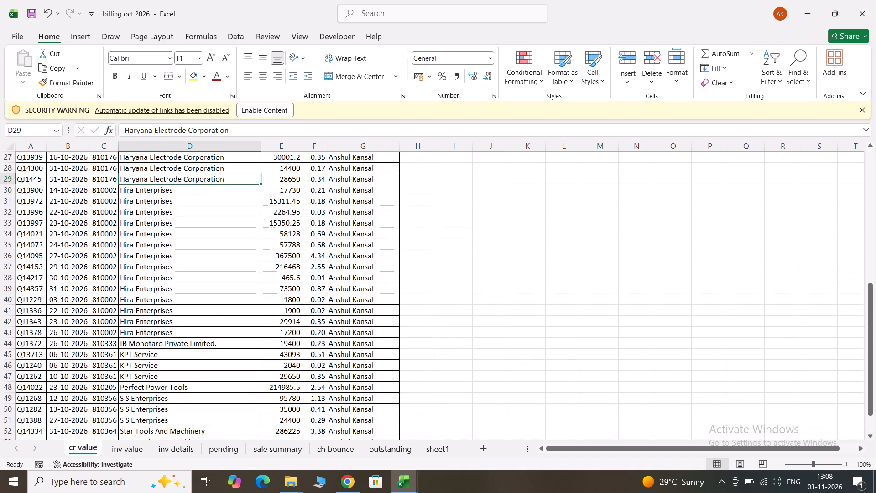
{"action": "key", "text": "Down"}
{"action": "key", "text": "Right"}
{"action": "key", "text": "Right"}
{"action": "key", "text": "Left"}
{"action": "key", "text": "Right"}
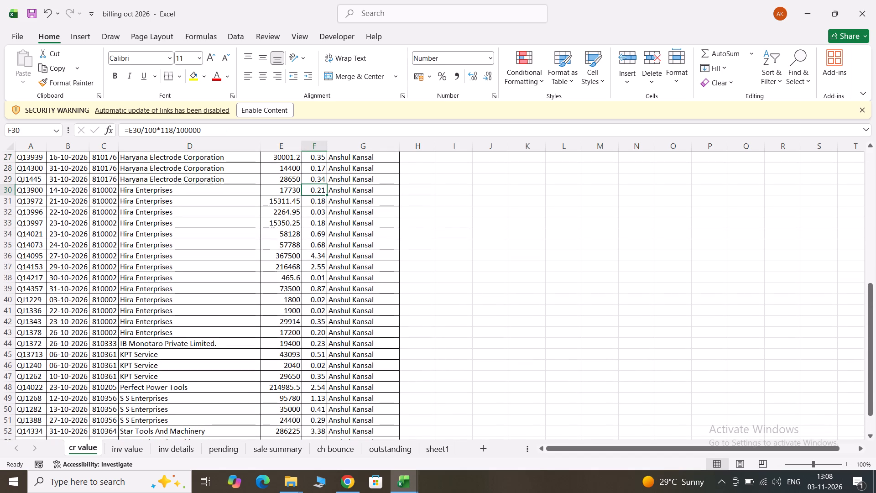
{"action": "key", "text": "shift+Down"}
{"action": "key", "text": "shift+Down"}
{"action": "key", "text": "shift+Down"}
{"action": "key", "text": "shift+Down"}
{"action": "key", "text": "shift+Down"}
{"action": "key", "text": "shift+Down"}
{"action": "key", "text": "shift+Down"}
{"action": "key", "text": "shift+Down"}
{"action": "key", "text": "shift+Down"}
{"action": "key", "text": "shift+Down"}
{"action": "key", "text": "shift+Down"}
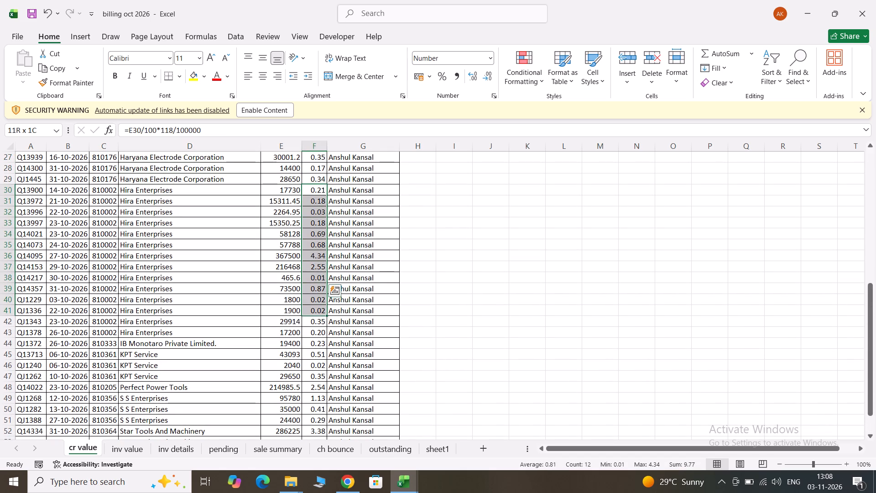
{"action": "key", "text": "shift+Down"}
{"action": "key", "text": "shift+Down"}
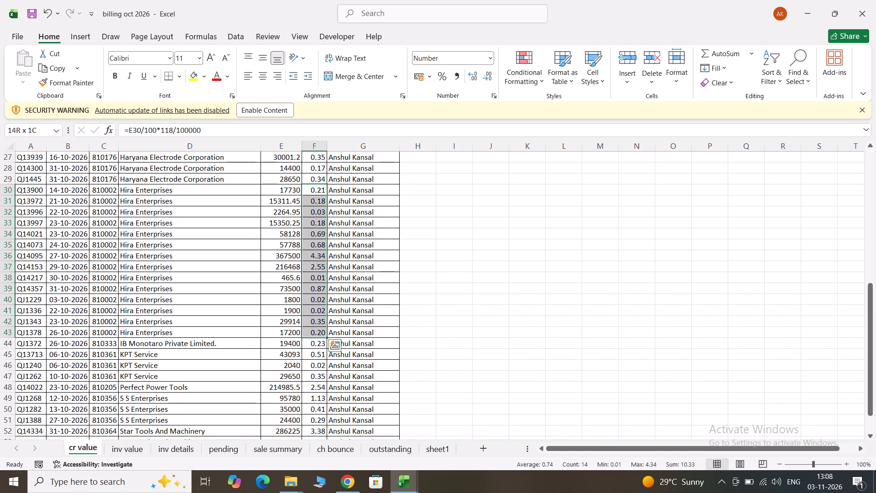